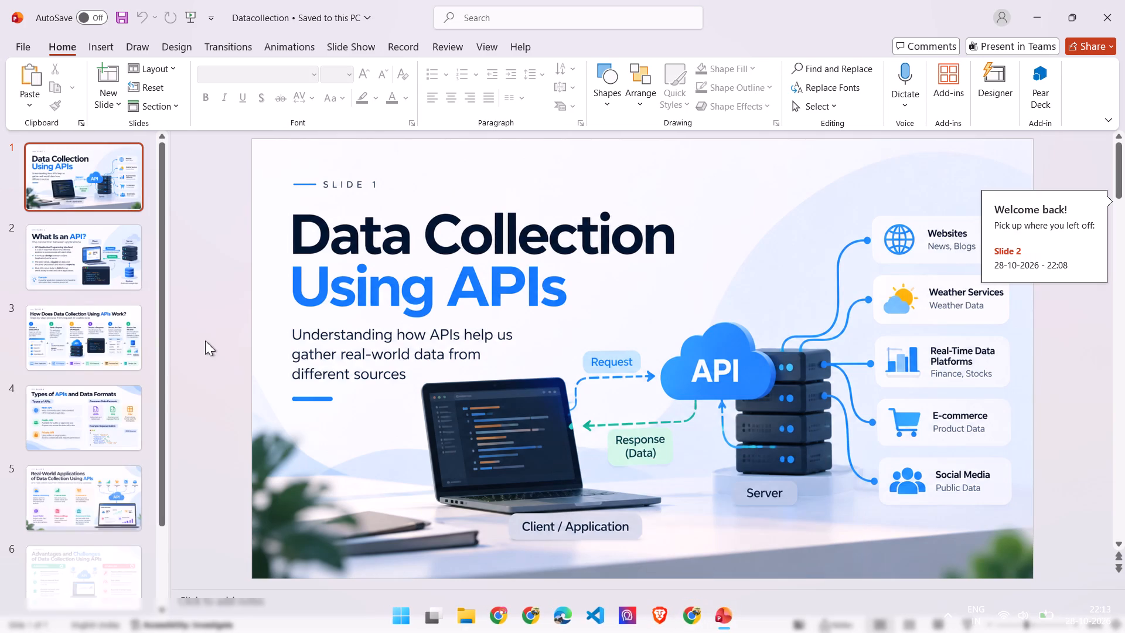
left_click(235, 594)
key("ctrl+v")
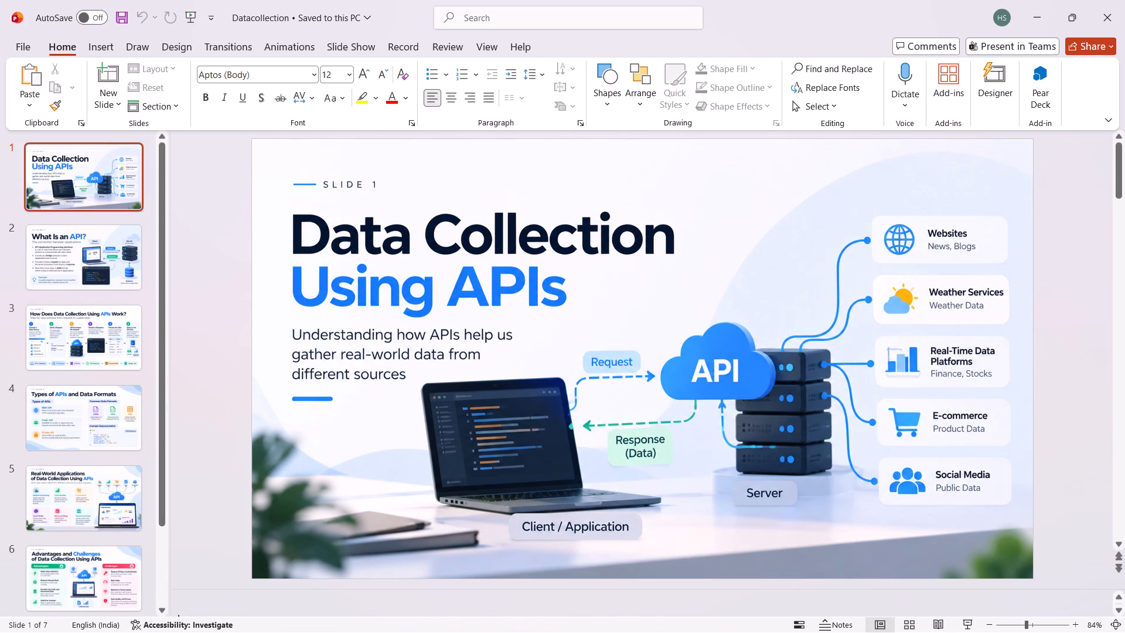
Enlarge the speaker notes area of slide 1 until it takes up nearly half of the editing space.
scroll(362, 618, "down", 1)
scroll(405, 578, "up", 2)
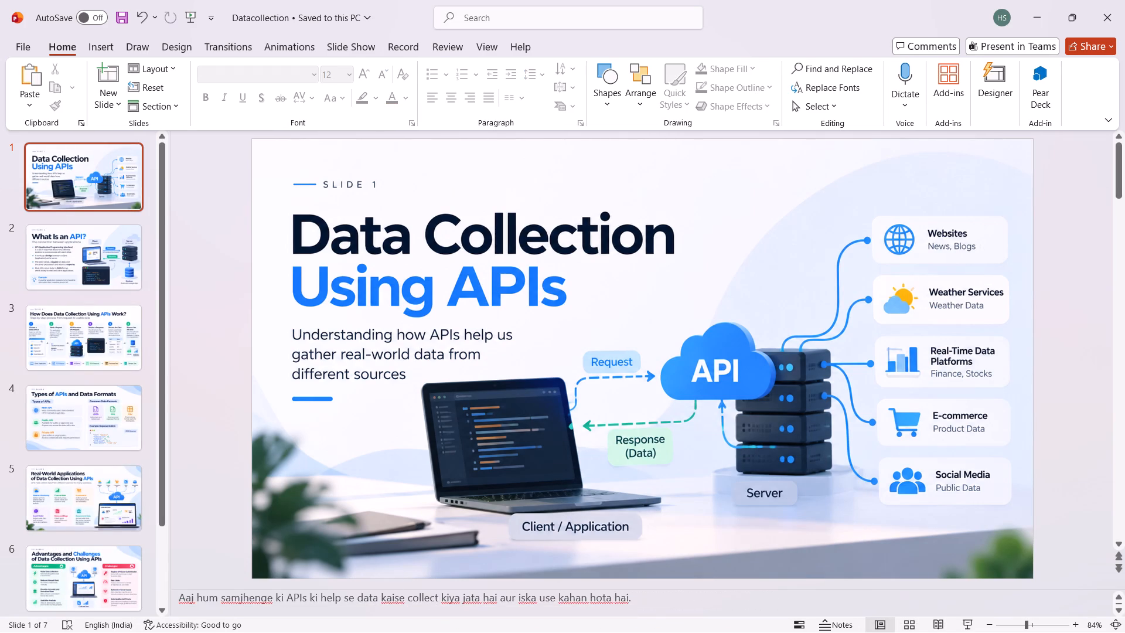
left_click_drag(639, 590, 604, 462)
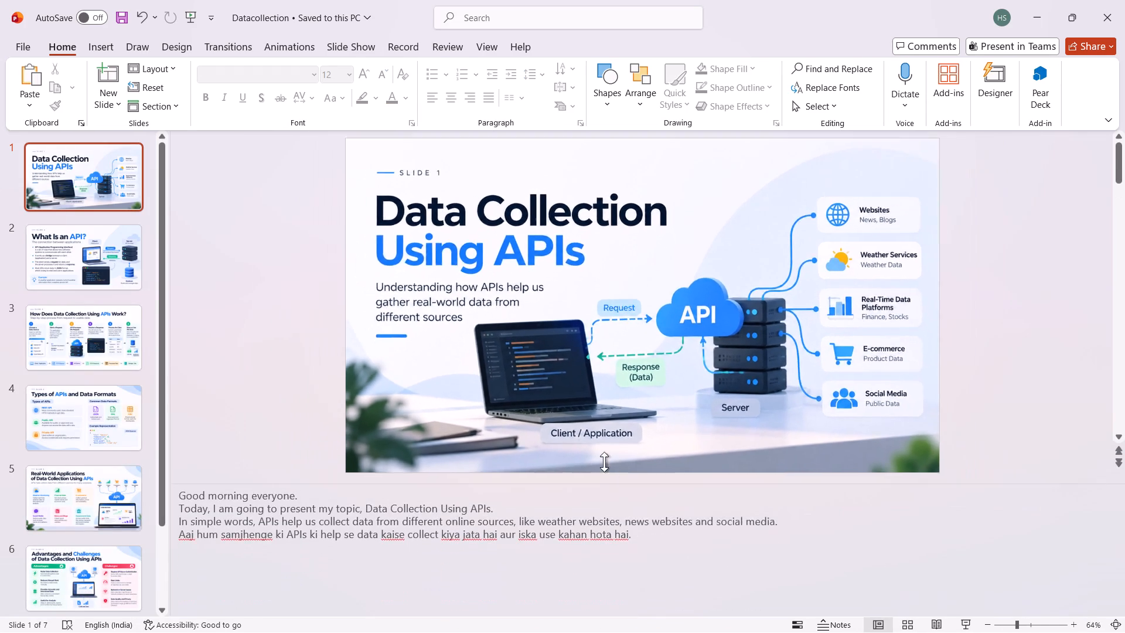
left_click_drag(604, 462, 606, 423)
scroll(463, 546, "up", 1)
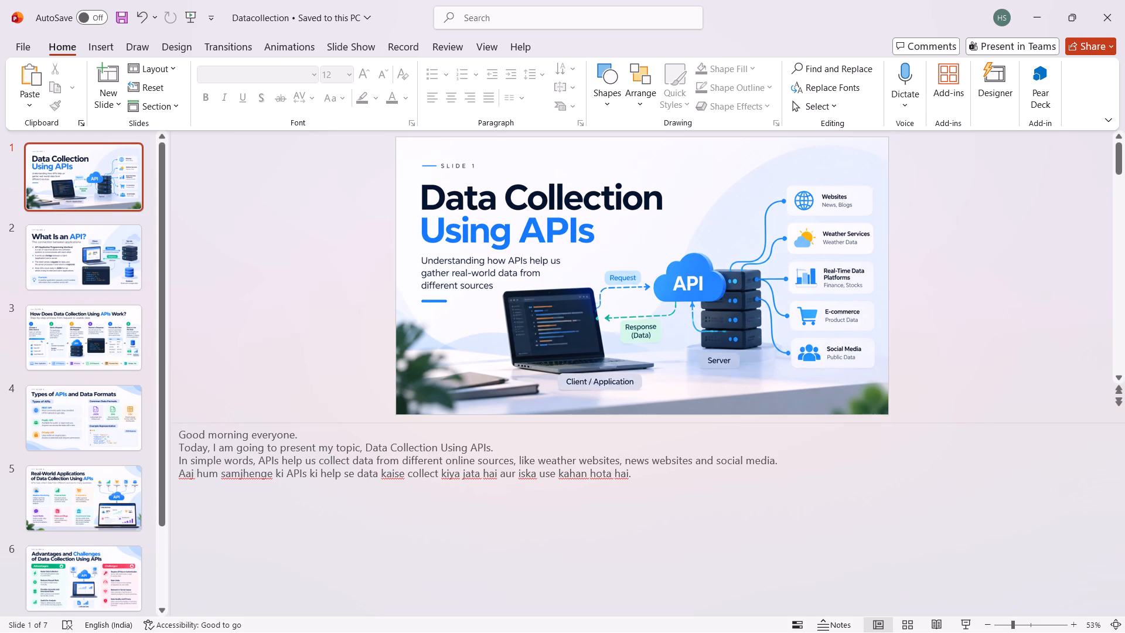
Add a line reading "I am" plus the presenter's full name below "Good morning everyone." in slide 1's notes, with a blank line after it.
left_click(321, 434)
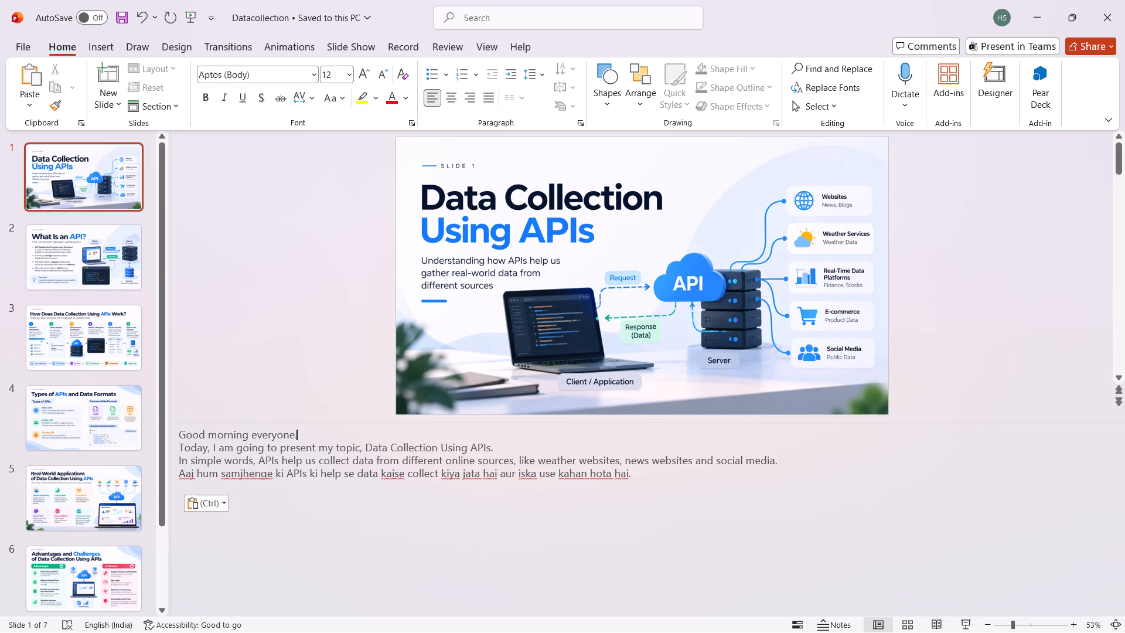
key("shift+Return")
key("shift+Return")
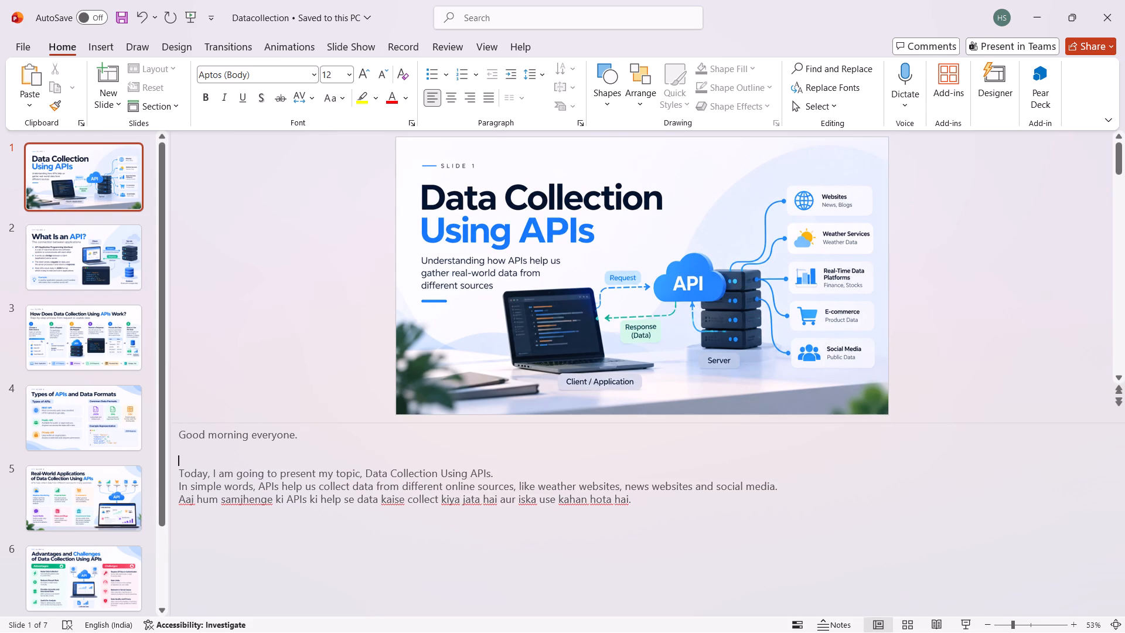
left_click(257, 446)
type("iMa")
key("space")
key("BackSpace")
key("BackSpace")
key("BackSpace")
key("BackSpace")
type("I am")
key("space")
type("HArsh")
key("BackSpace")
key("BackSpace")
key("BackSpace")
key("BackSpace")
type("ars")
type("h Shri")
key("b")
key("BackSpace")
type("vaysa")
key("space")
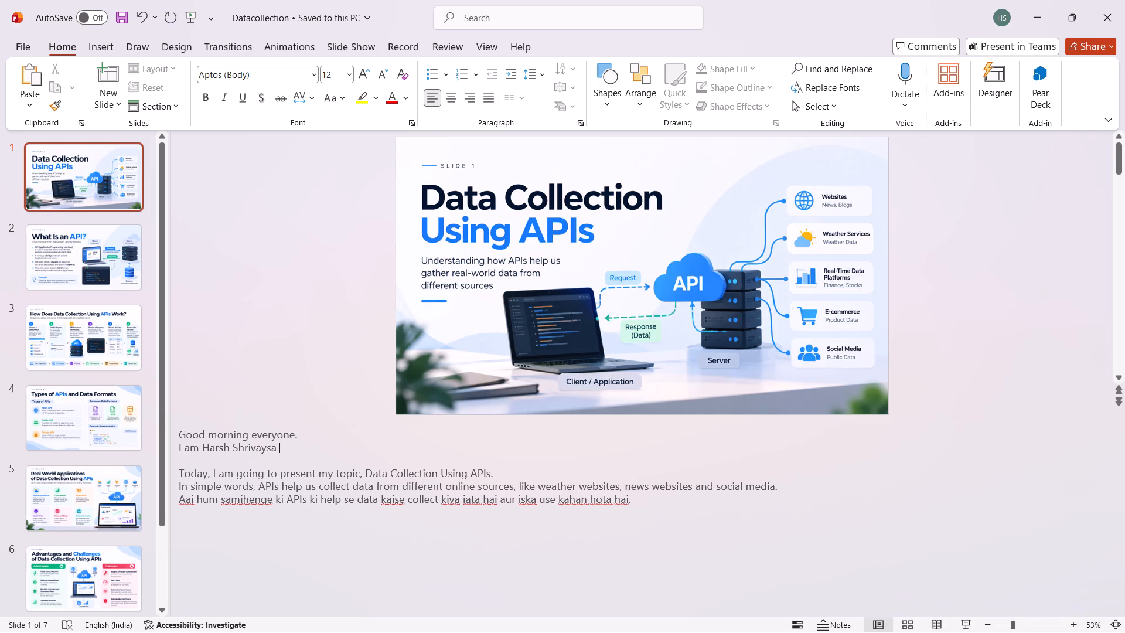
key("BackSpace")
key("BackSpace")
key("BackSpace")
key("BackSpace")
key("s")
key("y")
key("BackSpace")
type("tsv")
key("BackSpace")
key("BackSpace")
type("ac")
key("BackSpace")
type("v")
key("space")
Insert two line breaks after the "Data Collection Using APIs." sentence and one after the "social media." sentence in the notes.
left_click(514, 472)
key("shift+Return")
key("shift+Return")
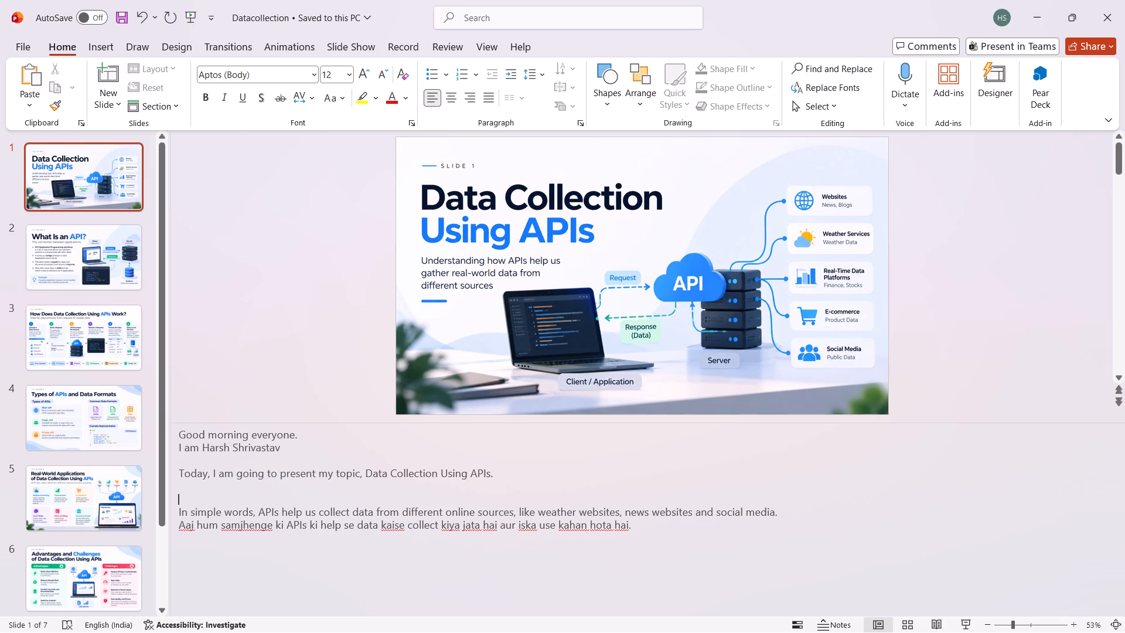
left_click(806, 497)
left_click(806, 503)
left_click(799, 516)
key("shift+Return")
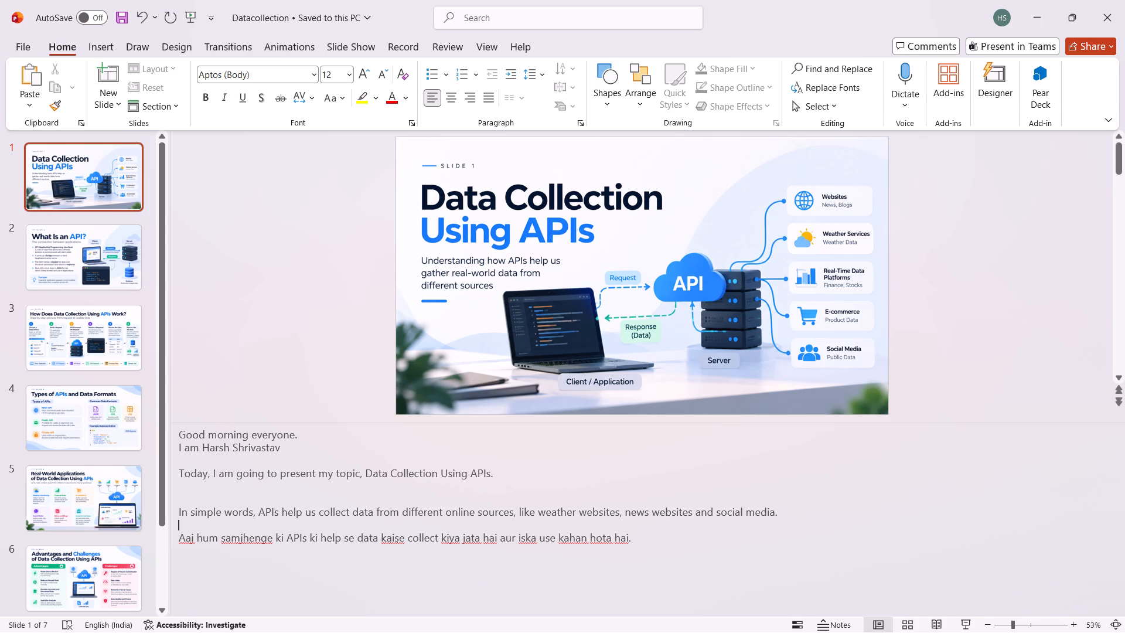
Run the slide show from slide 1, advance to slide 3, and exit back to editing slide 1.
left_click(48, 235)
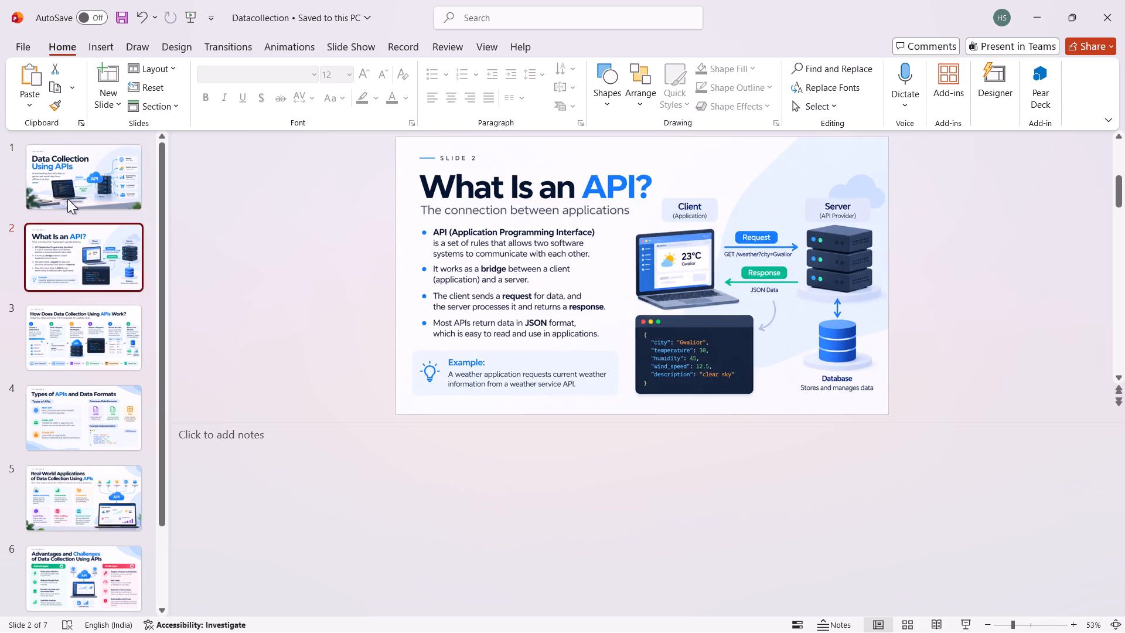
left_click(67, 193)
left_click(189, 12)
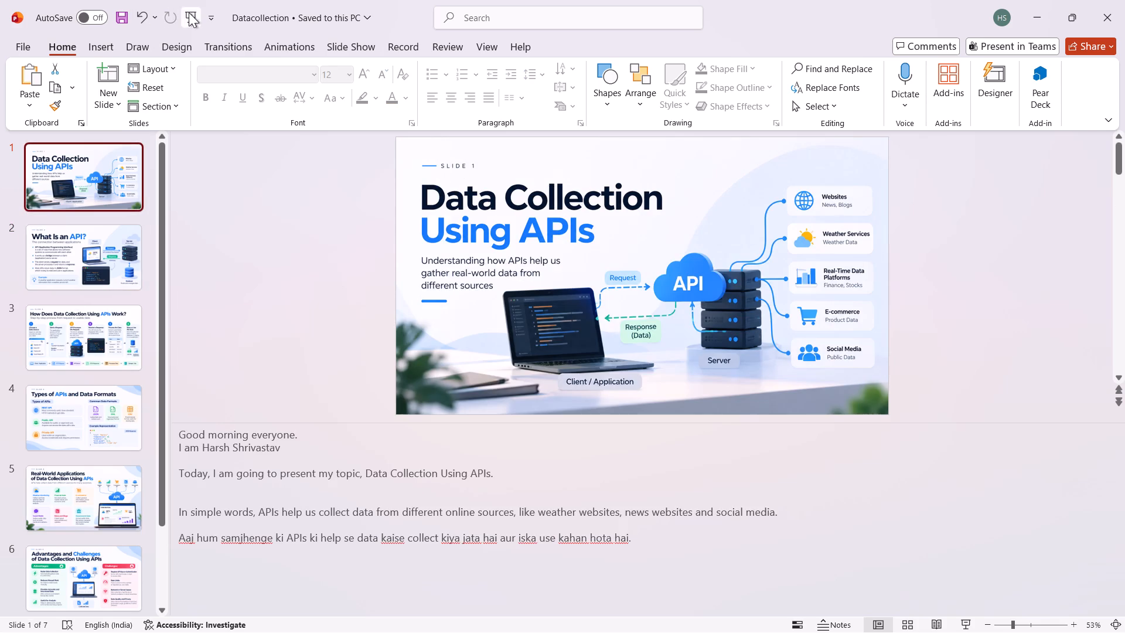
left_click(733, 171)
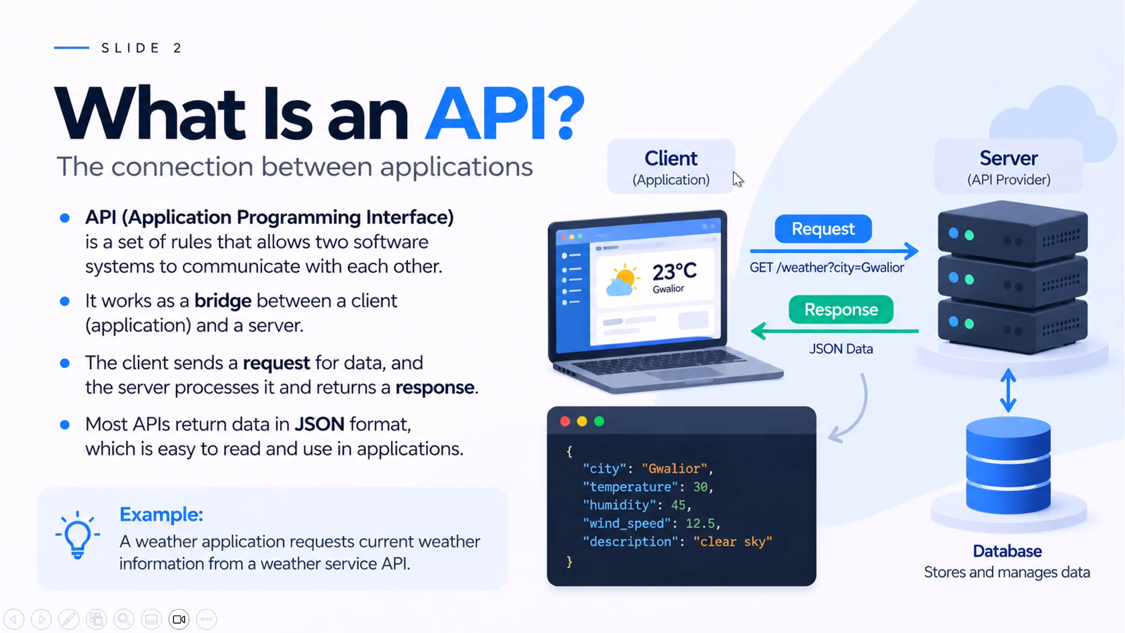
left_click(1124, 0)
key("Escape")
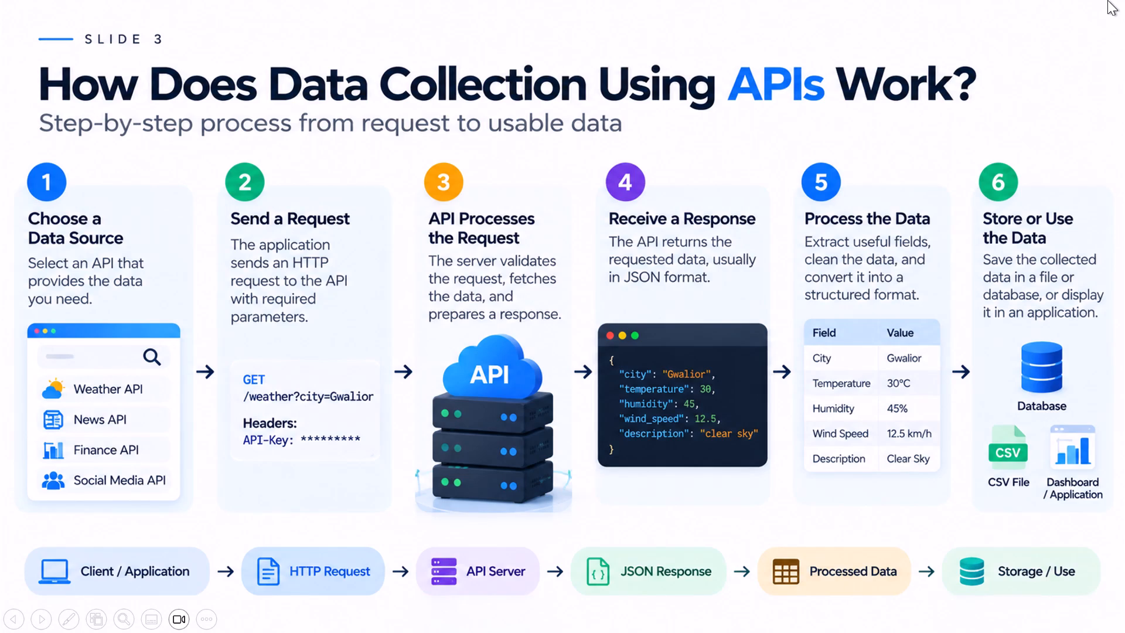
left_click(141, 198)
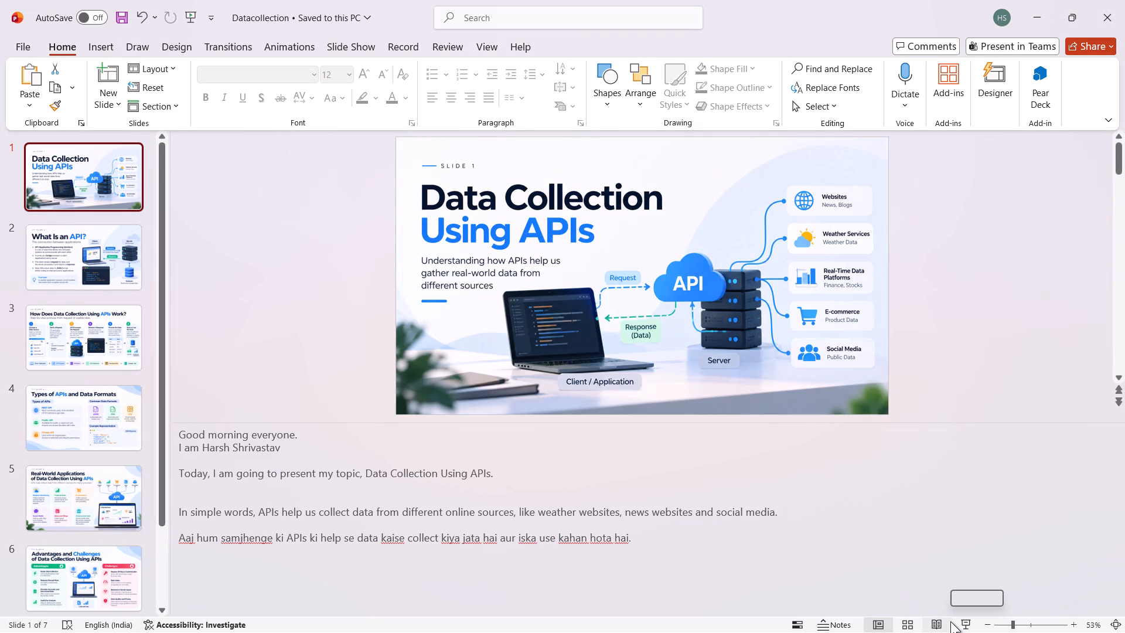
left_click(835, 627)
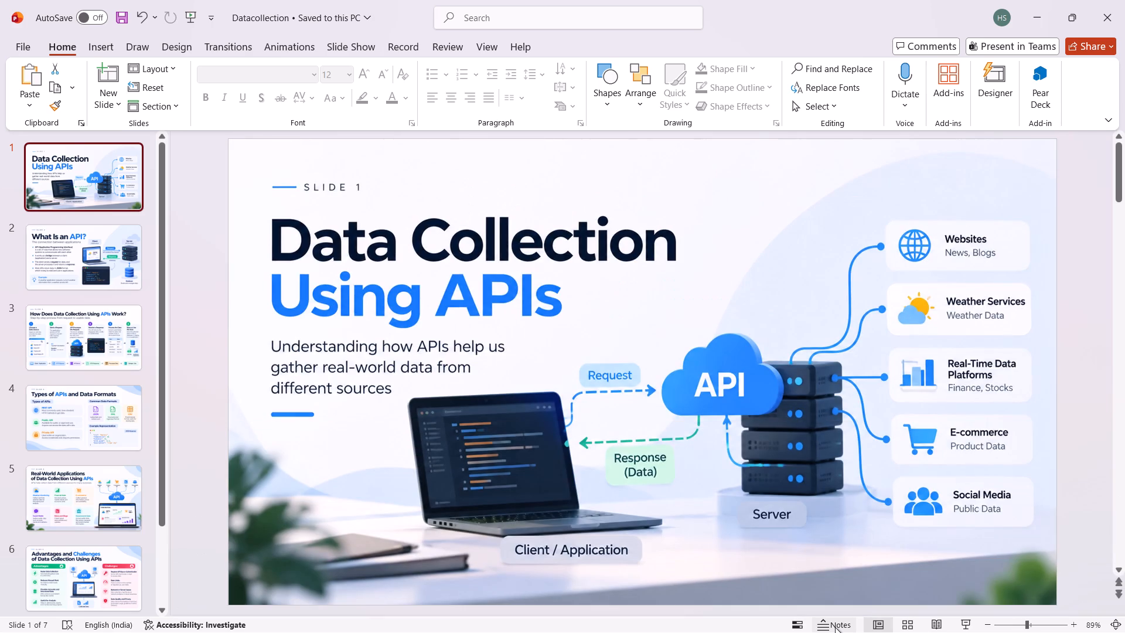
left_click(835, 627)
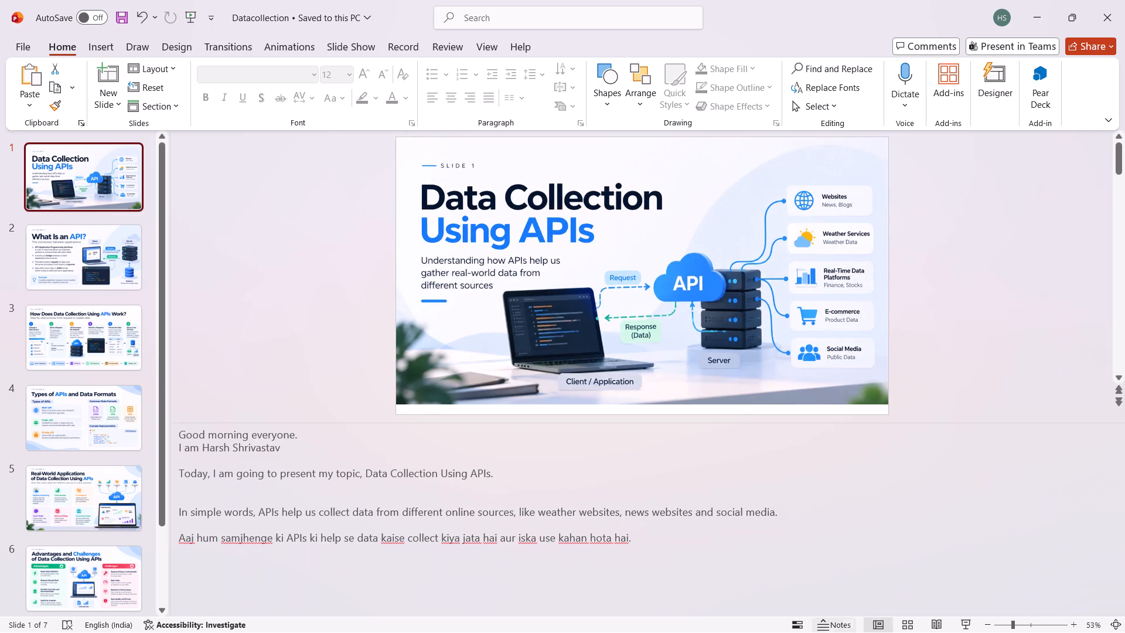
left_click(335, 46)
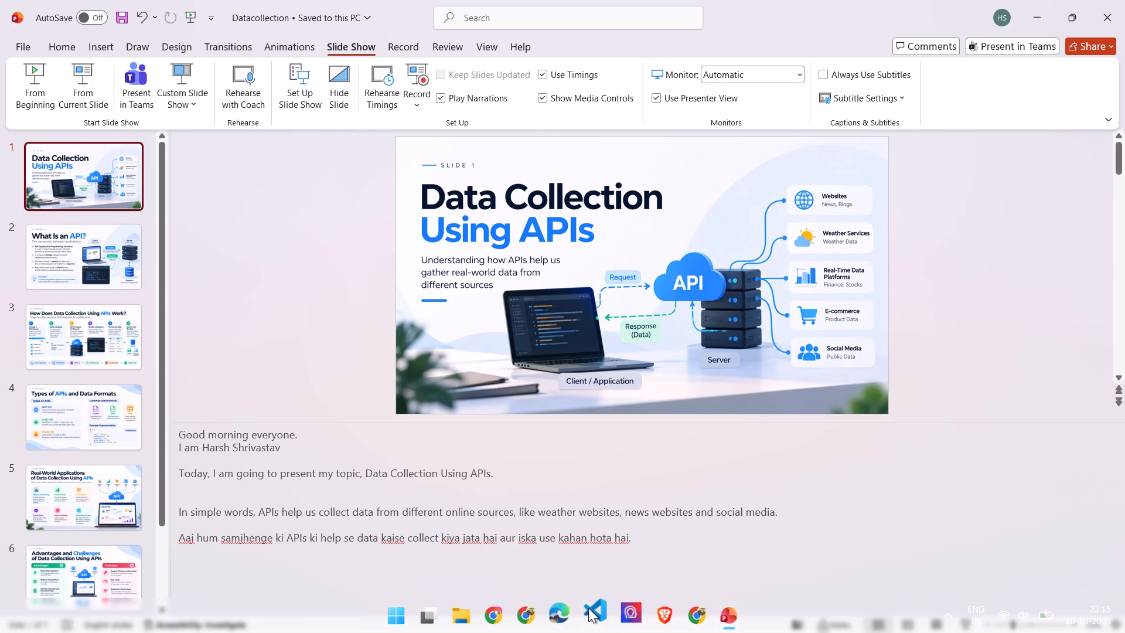
Switch to Edge and search the web in a new tab for "how to see notes in powerpoint presentation".
left_click(558, 612)
left_click(231, 8)
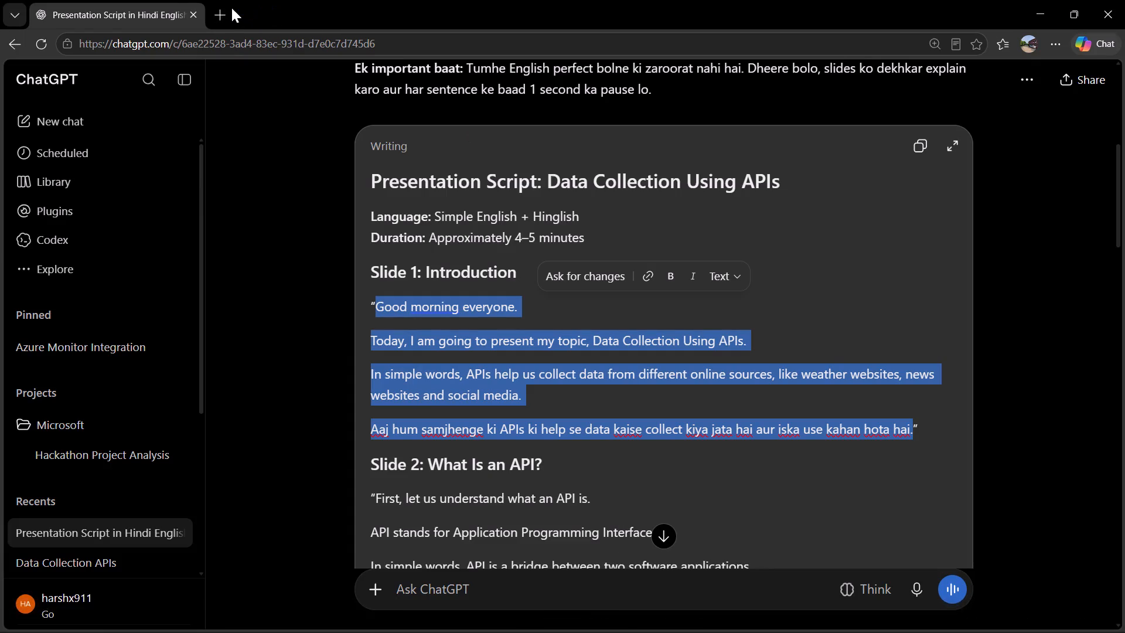
left_click(230, 12)
left_click(237, 36)
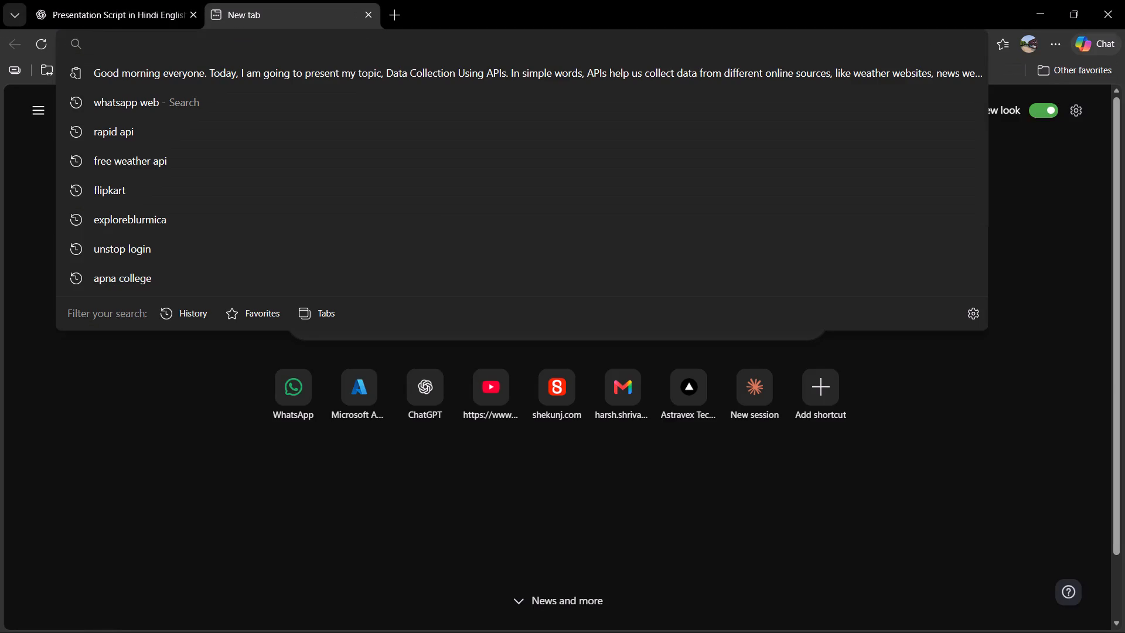
type("How to seed")
key("space")
key("BackSpace")
key("BackSpace")
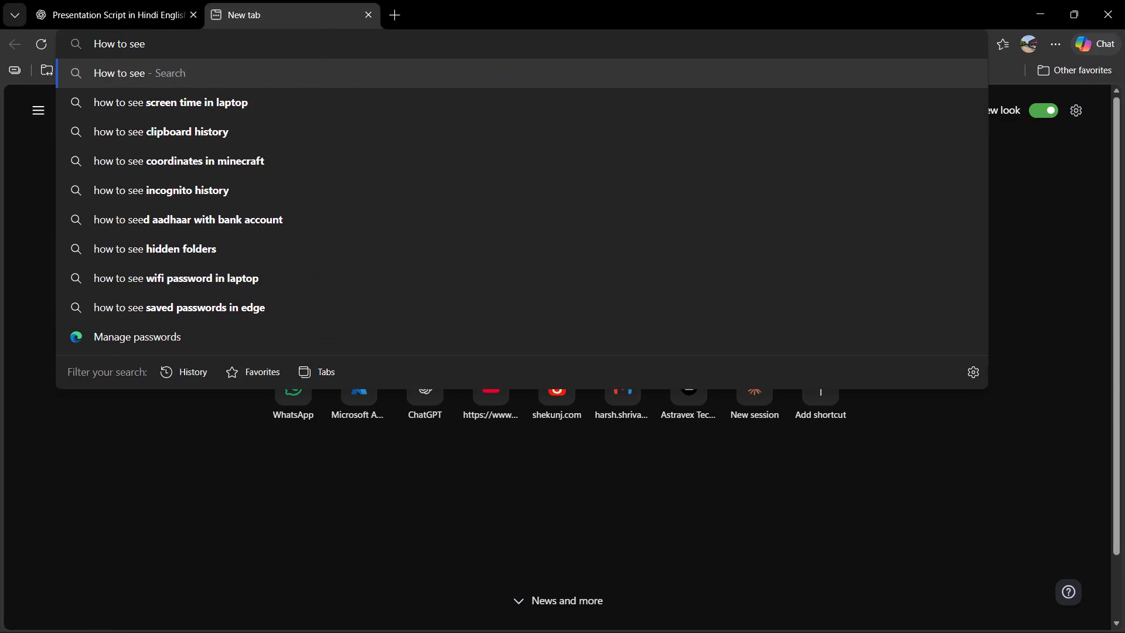
key("space")
type("notes in pw")
key("BackSpace")
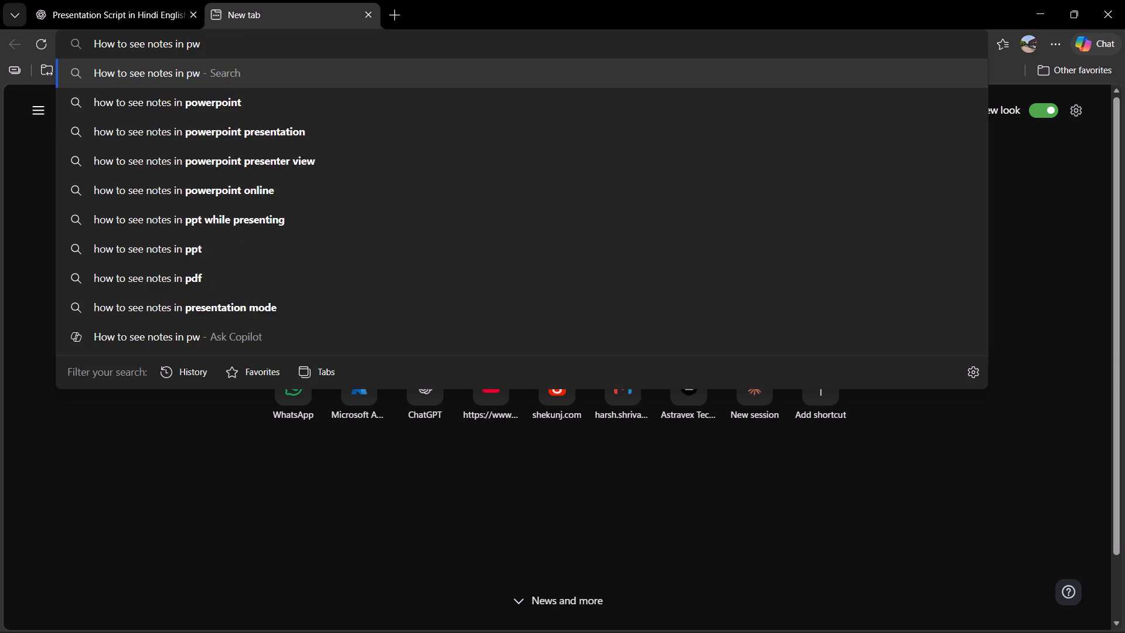
key("Down")
key("Down")
key("Down")
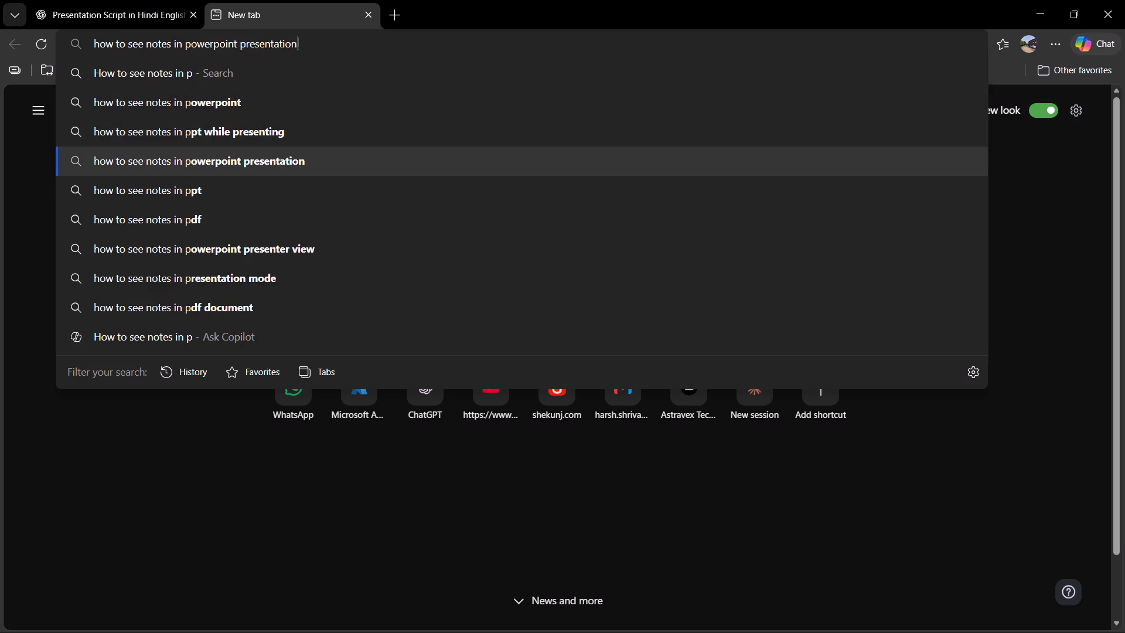
key("Return")
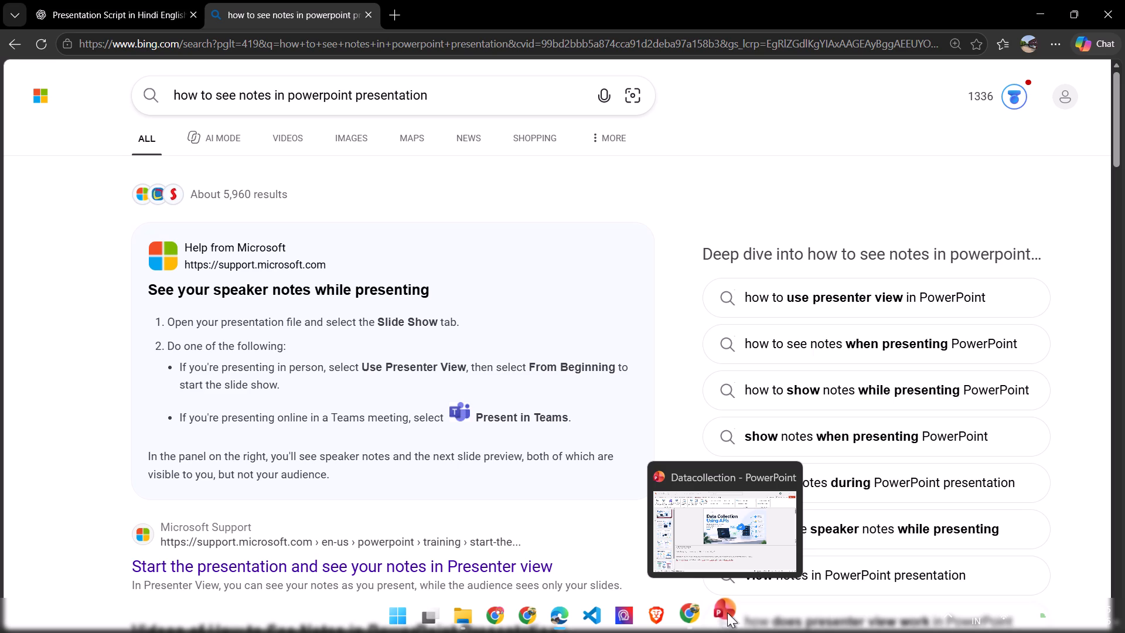
Compare Microsoft's help steps for seeing speaker notes in Edge with the slide show options in PowerPoint.
left_click(728, 611)
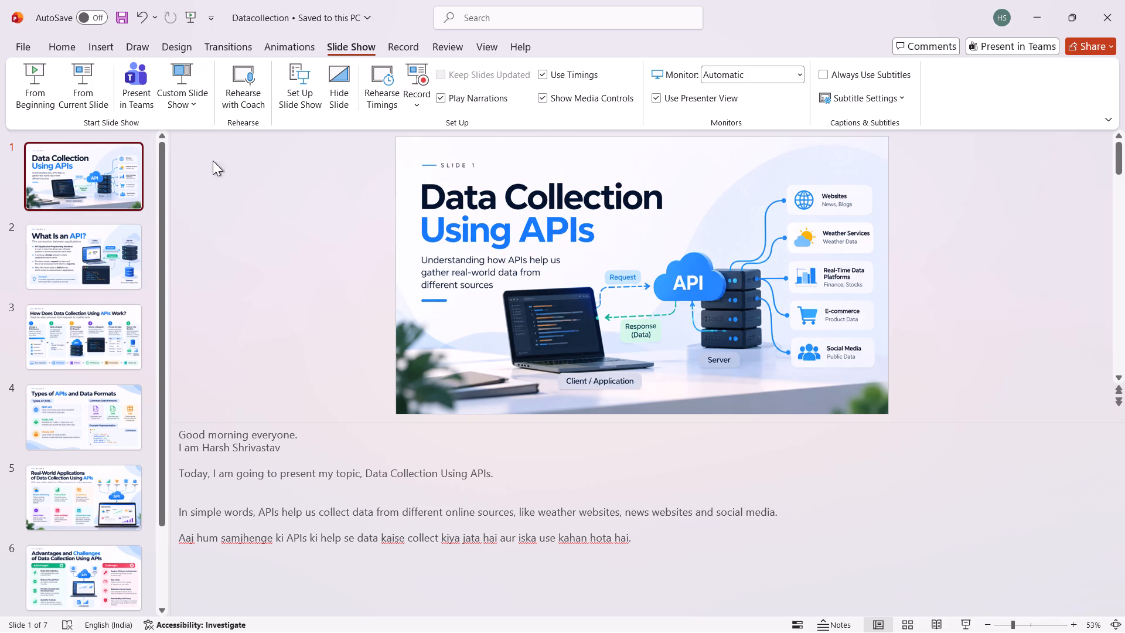
left_click(544, 615)
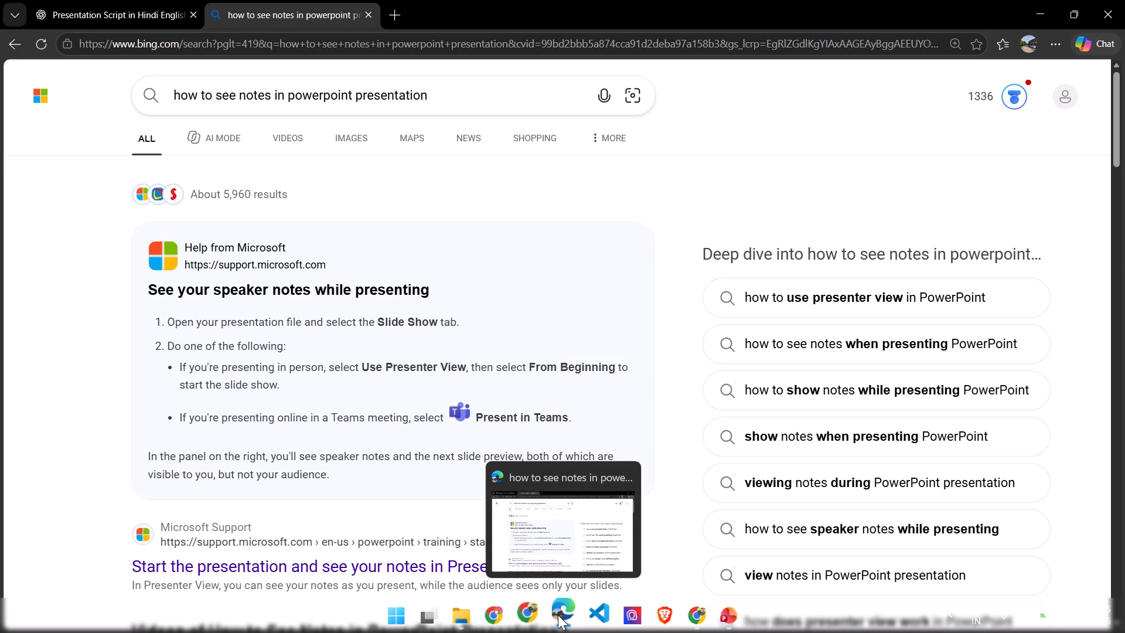
left_click(558, 615)
left_click(558, 615)
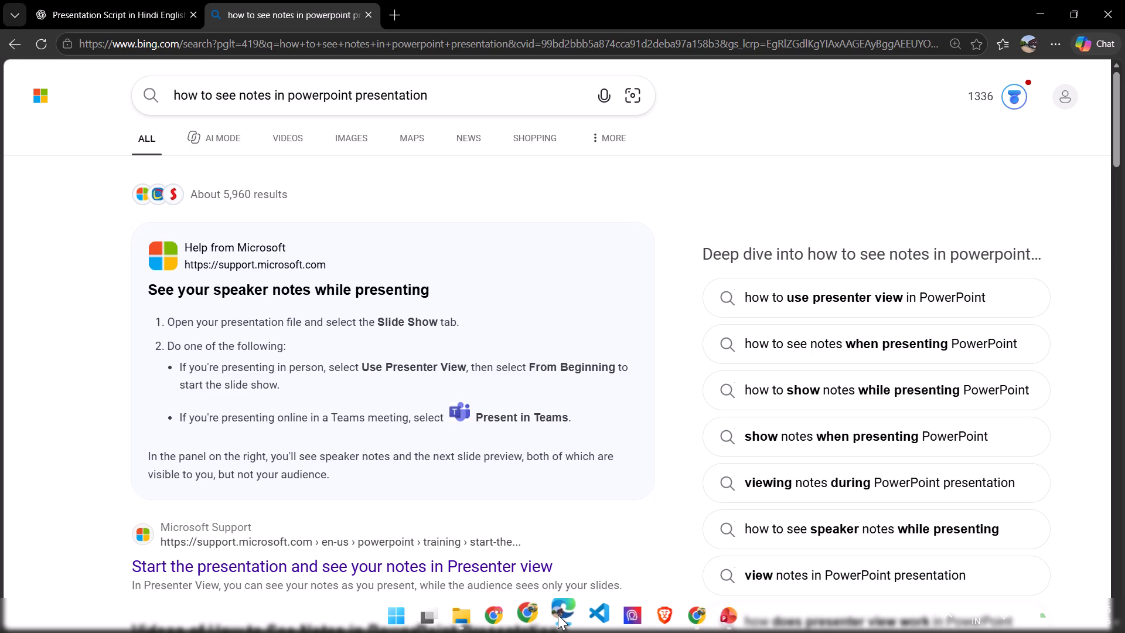
left_click(725, 614)
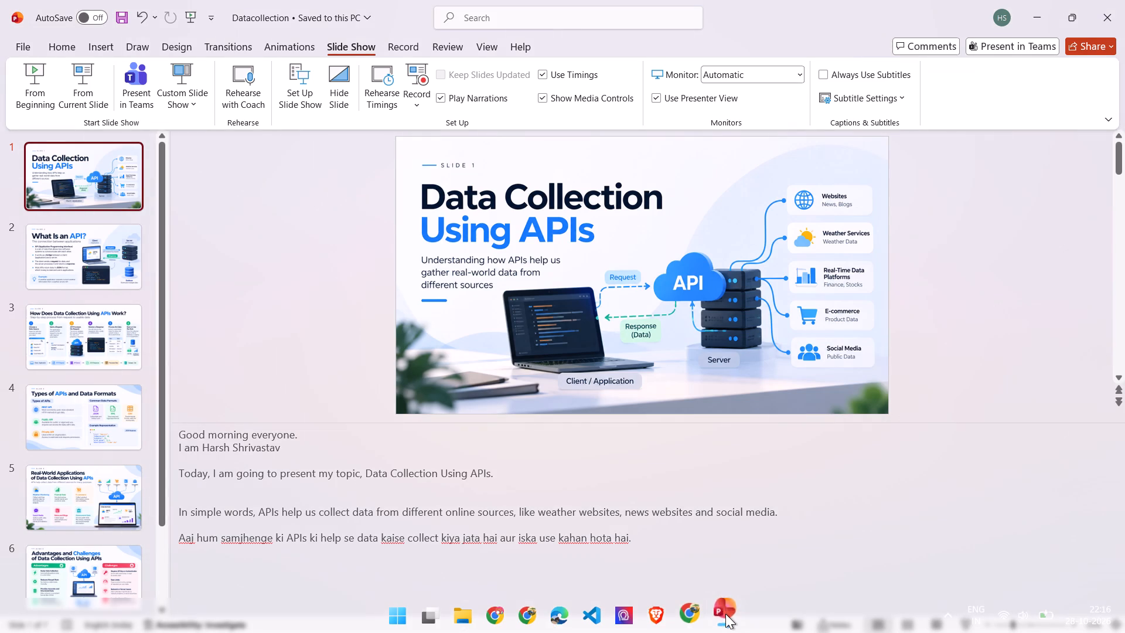
Run the slide show from the beginning, advance through all slides to the end, and return to editing.
left_click(21, 79)
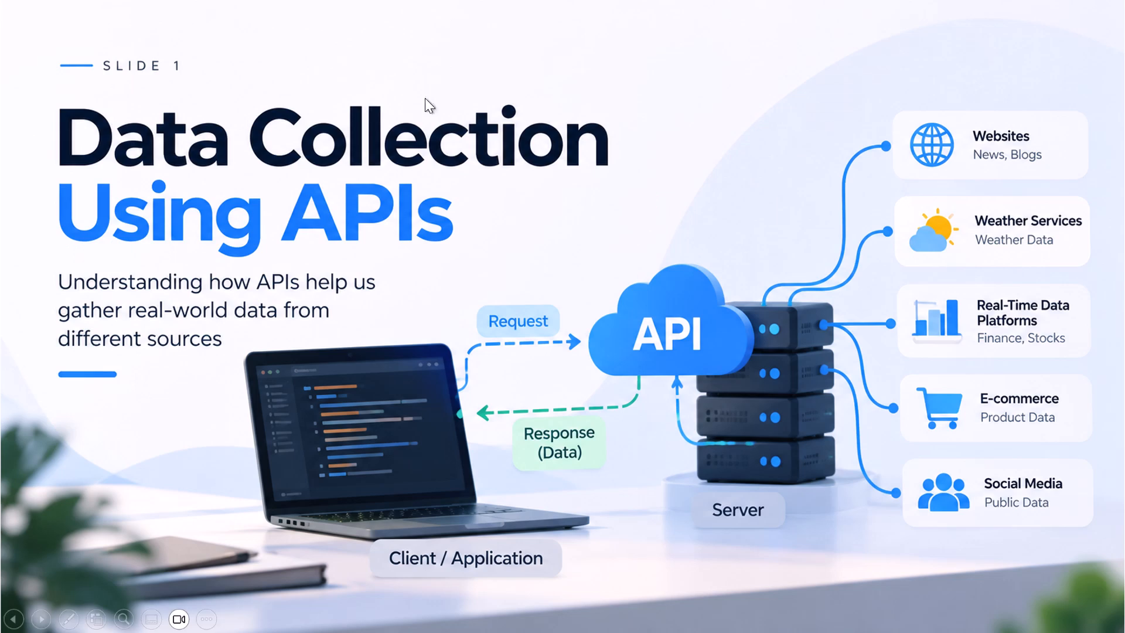
left_click(600, 115)
triple_click(600, 115)
triple_click(600, 115)
left_click(600, 115)
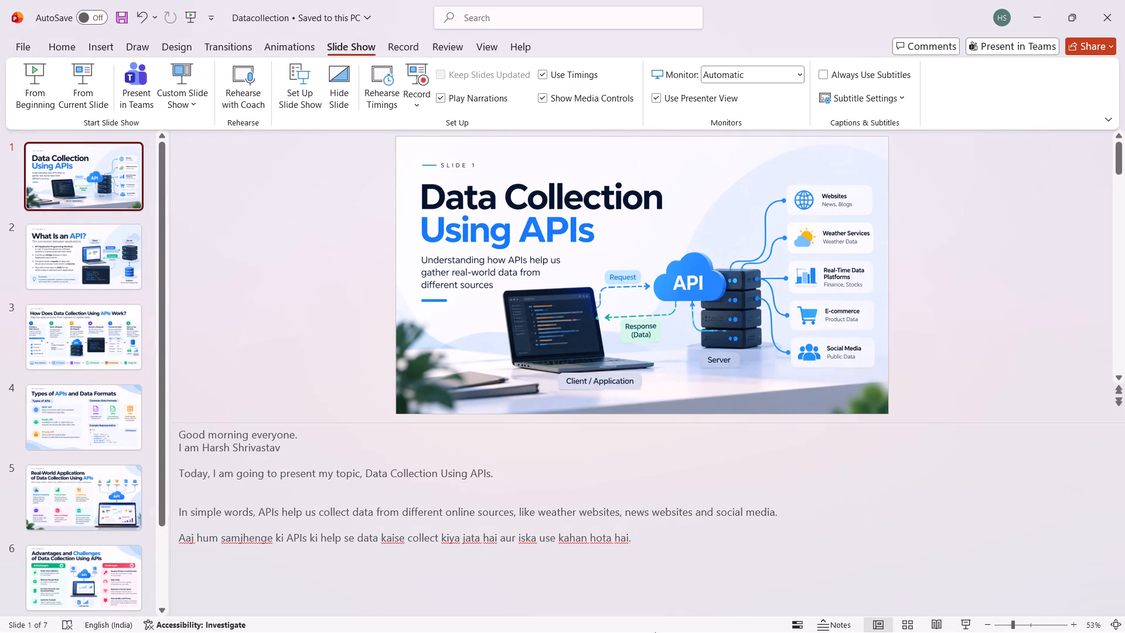
In Edge's search results, open the Office Tutorials video "How to View Your PowerPoint Slide NOTES During Your Presentation (In Presenter Mode)".
left_click(555, 616)
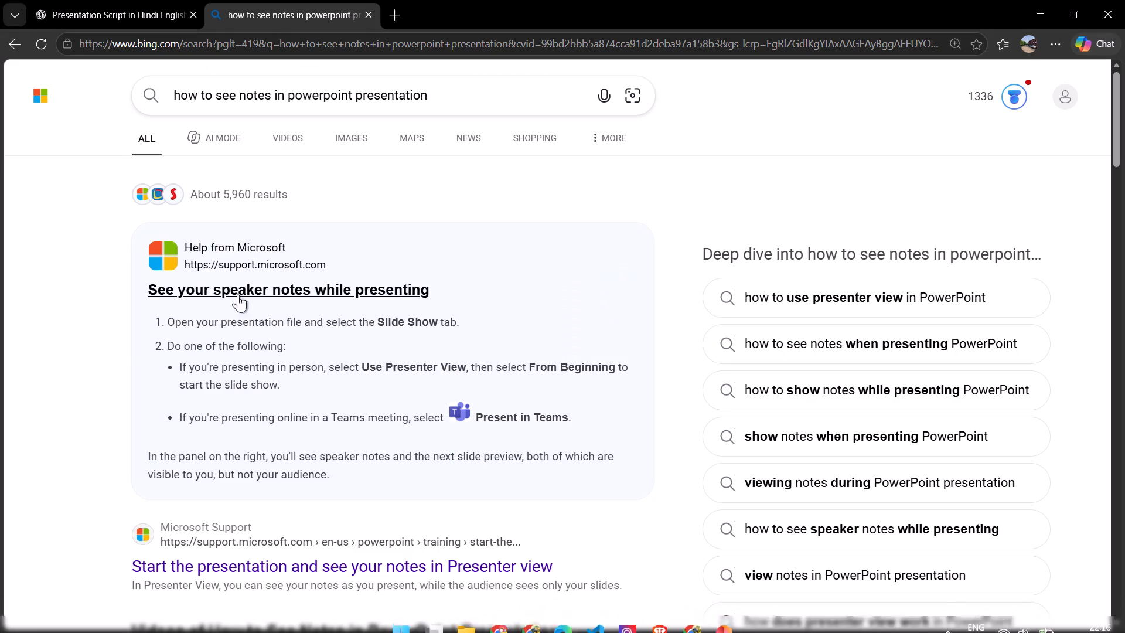
scroll(204, 318, "down", 3)
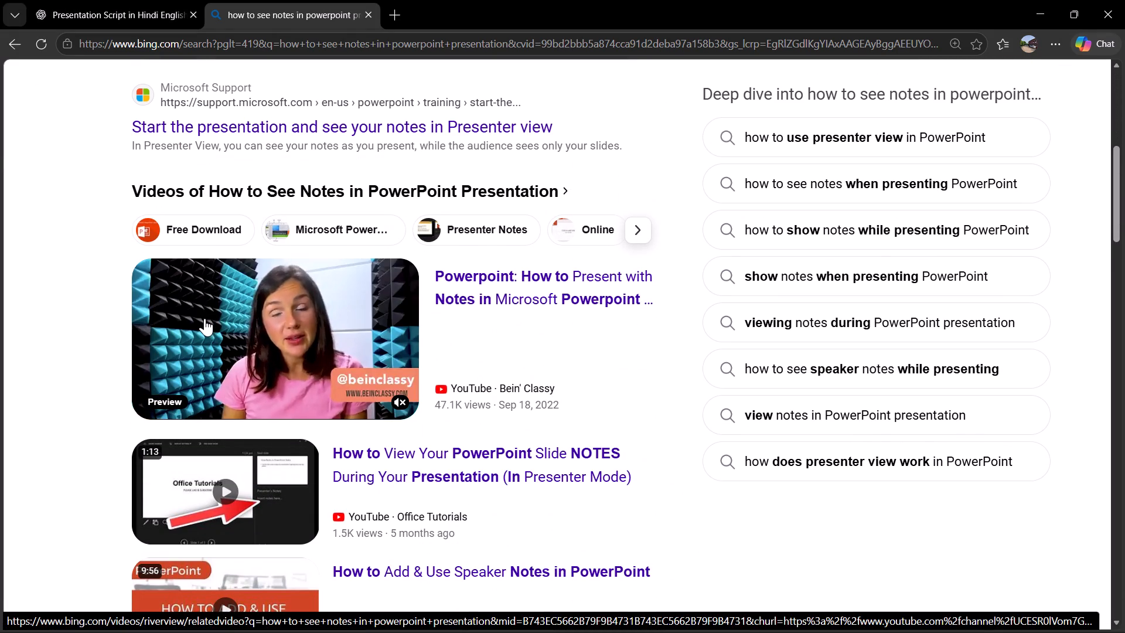
left_click(394, 483)
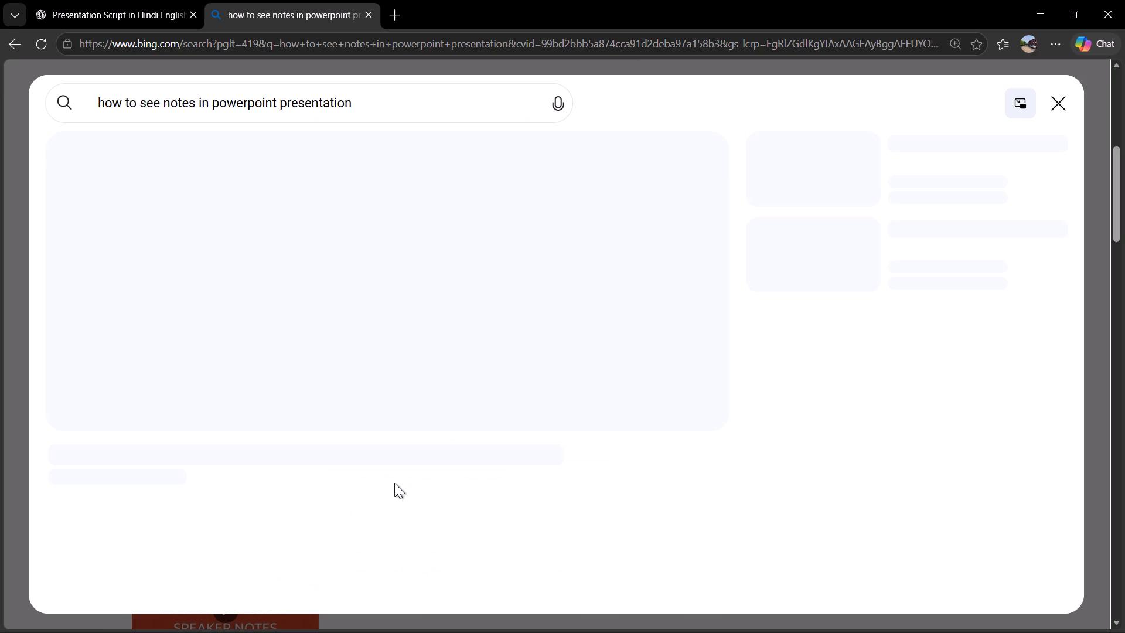
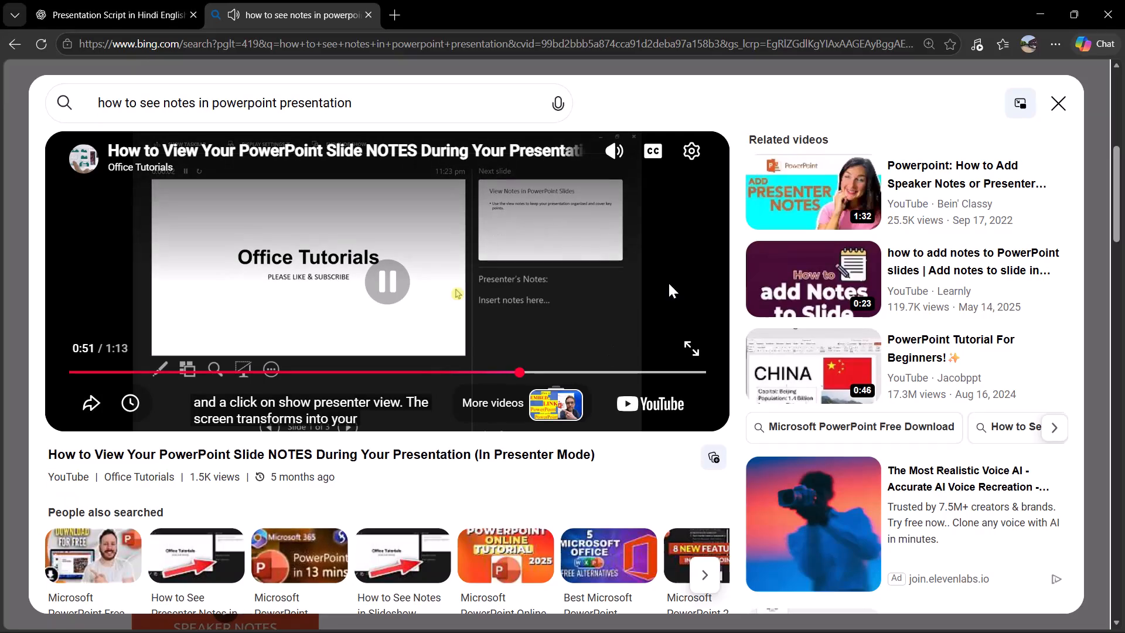
Close the tutorial video, switch to PowerPoint, and shrink the notes area below slide 1 so the slide displays larger.
left_click(1059, 109)
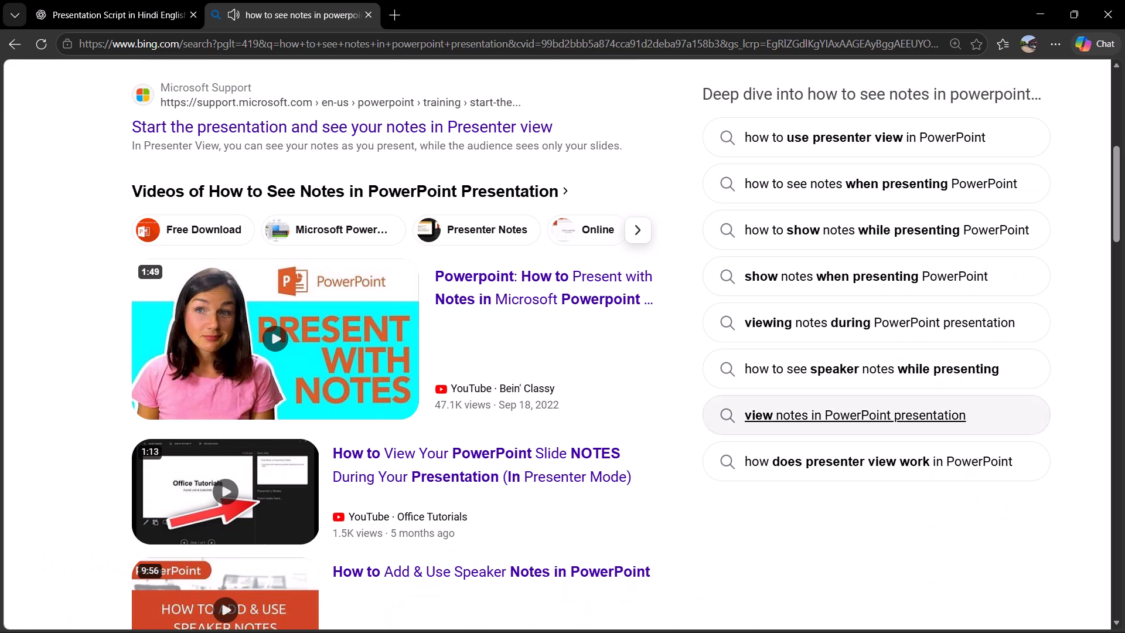
left_click(720, 605)
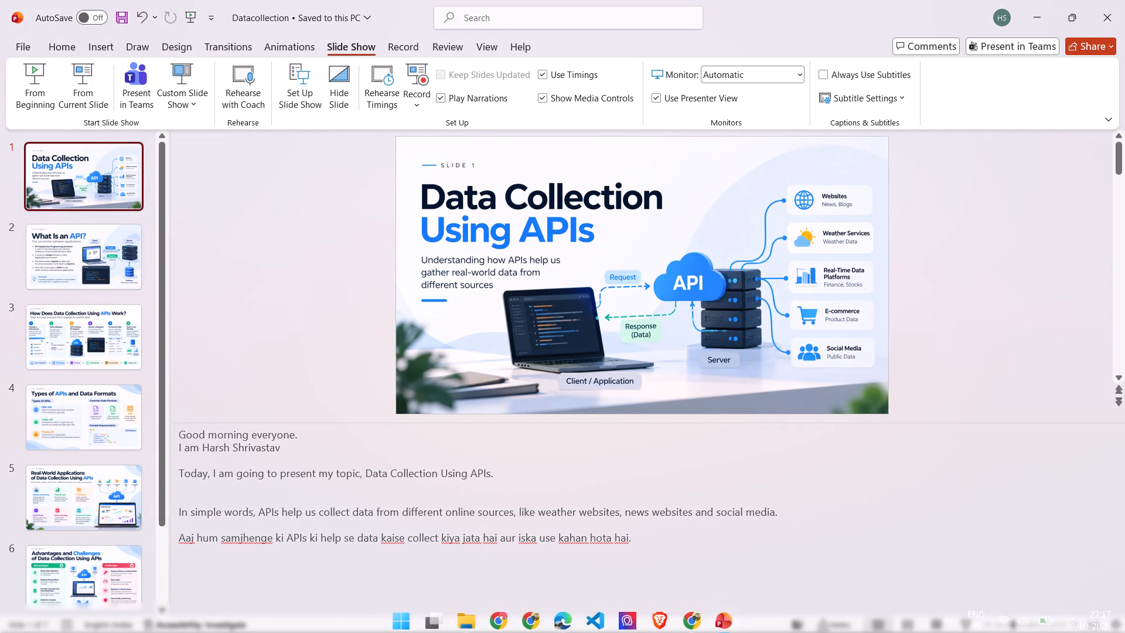
left_click_drag(592, 423, 619, 555)
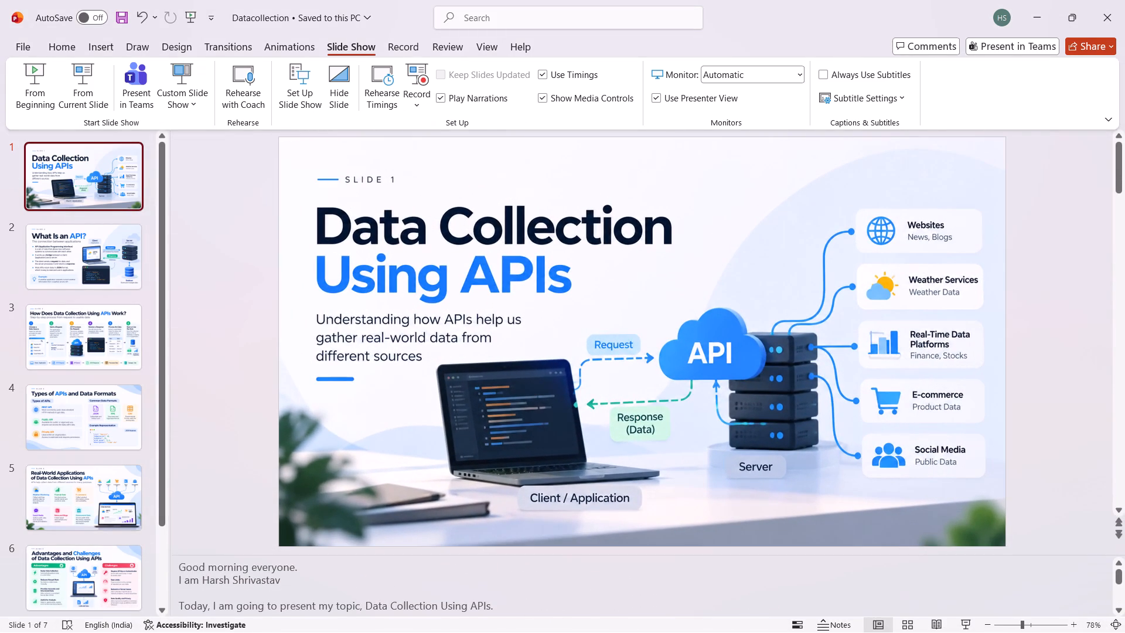
Start the slide show from slide 1 and show Presenter View.
left_click(968, 624)
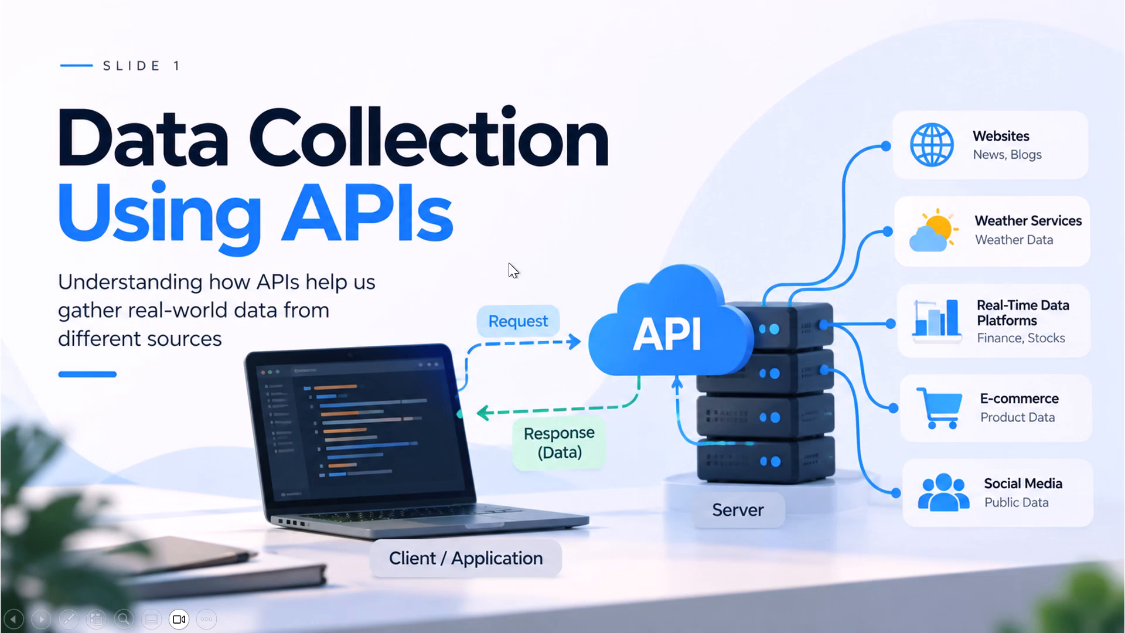
right_click(495, 251)
left_click(537, 388)
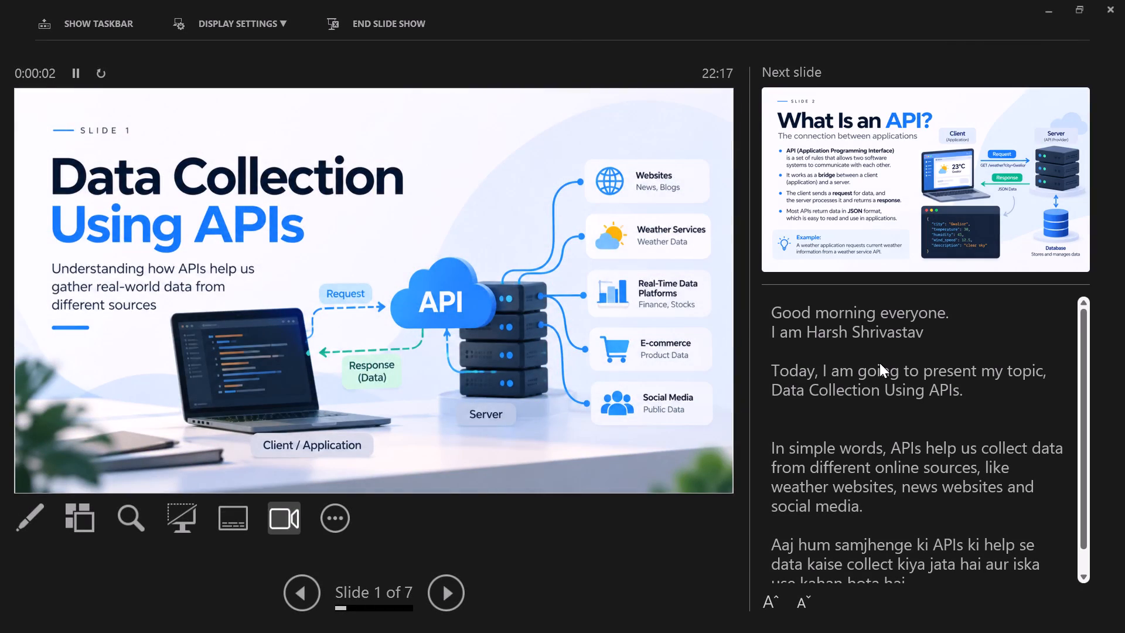
Examine slide 1's and slide 2's speaker notes, the display settings and the presentation tools in Presenter View.
scroll(879, 363, "down", 2)
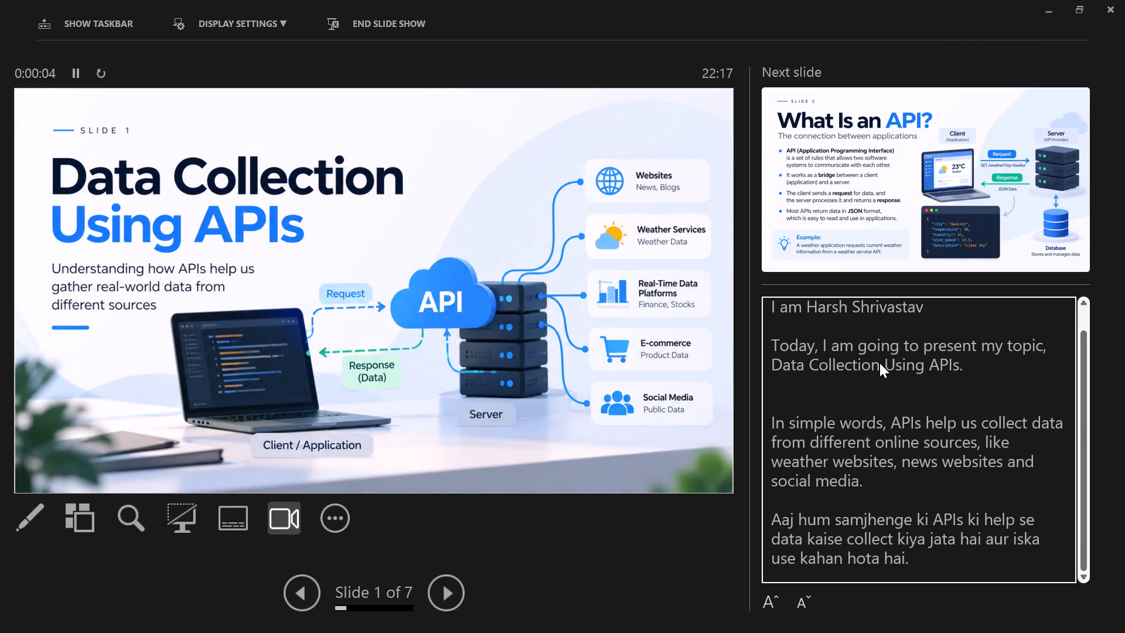
key("Right")
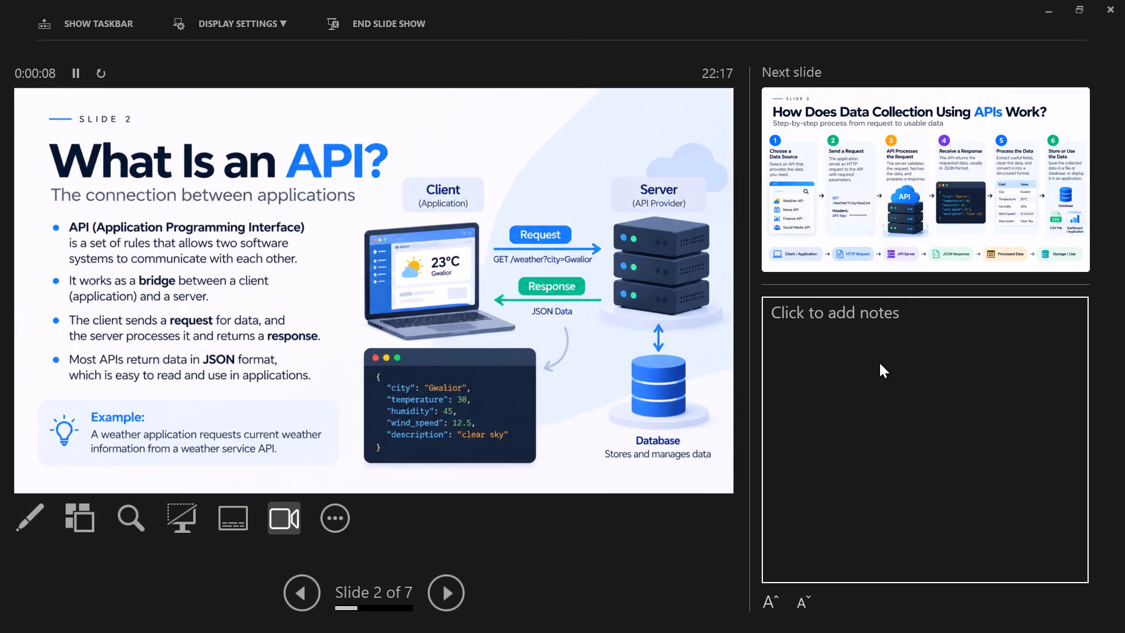
key("Left")
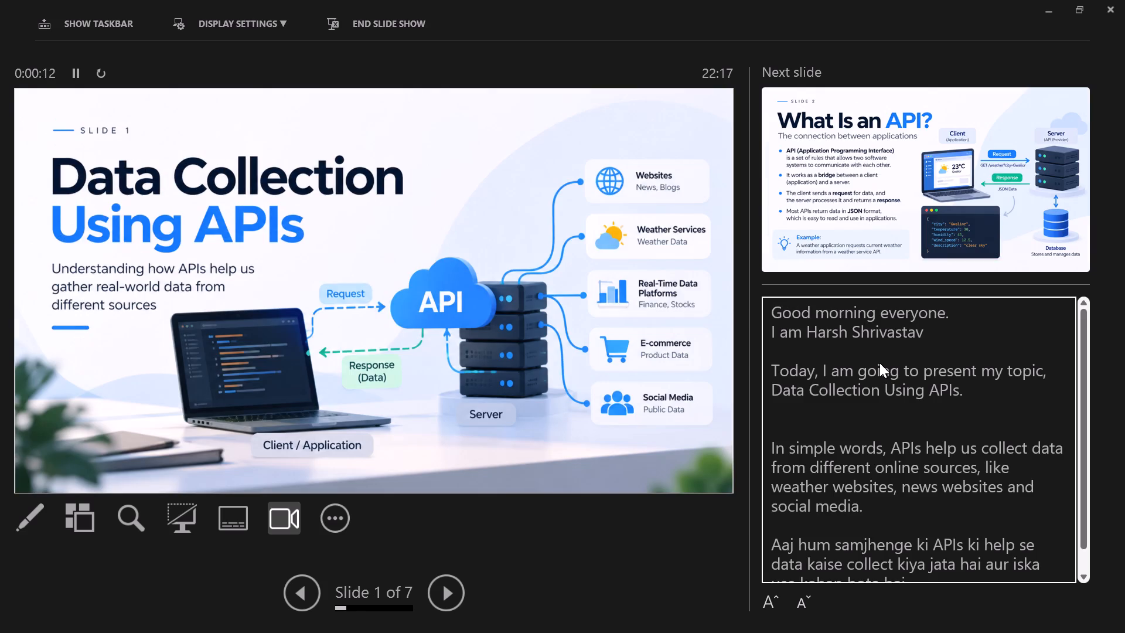
left_click(281, 10)
left_click(274, 21)
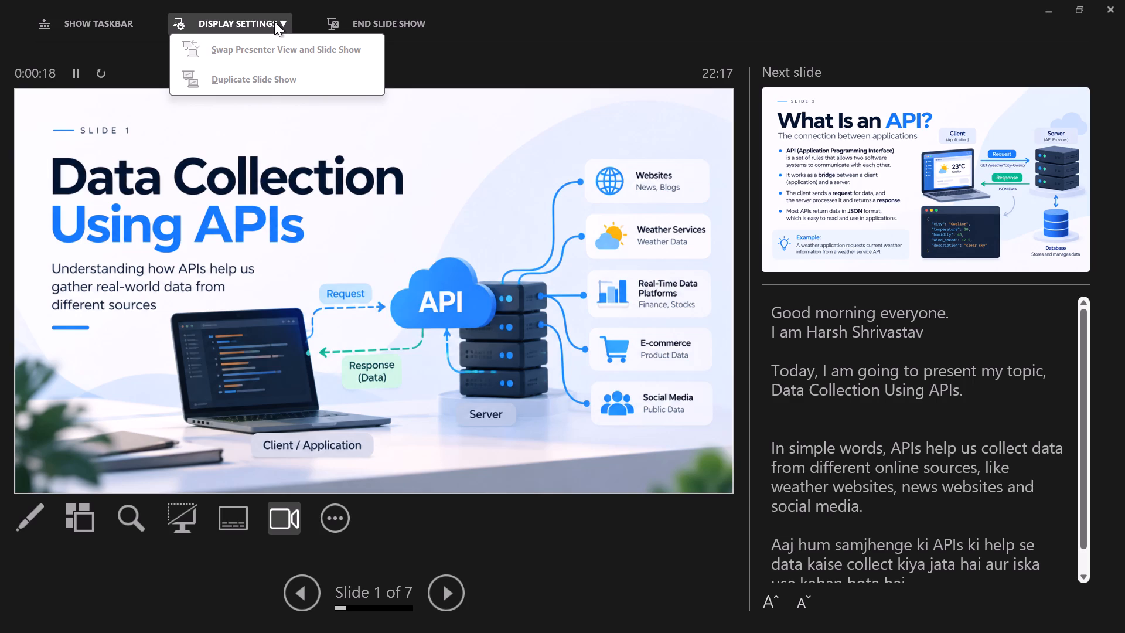
left_click(312, 365)
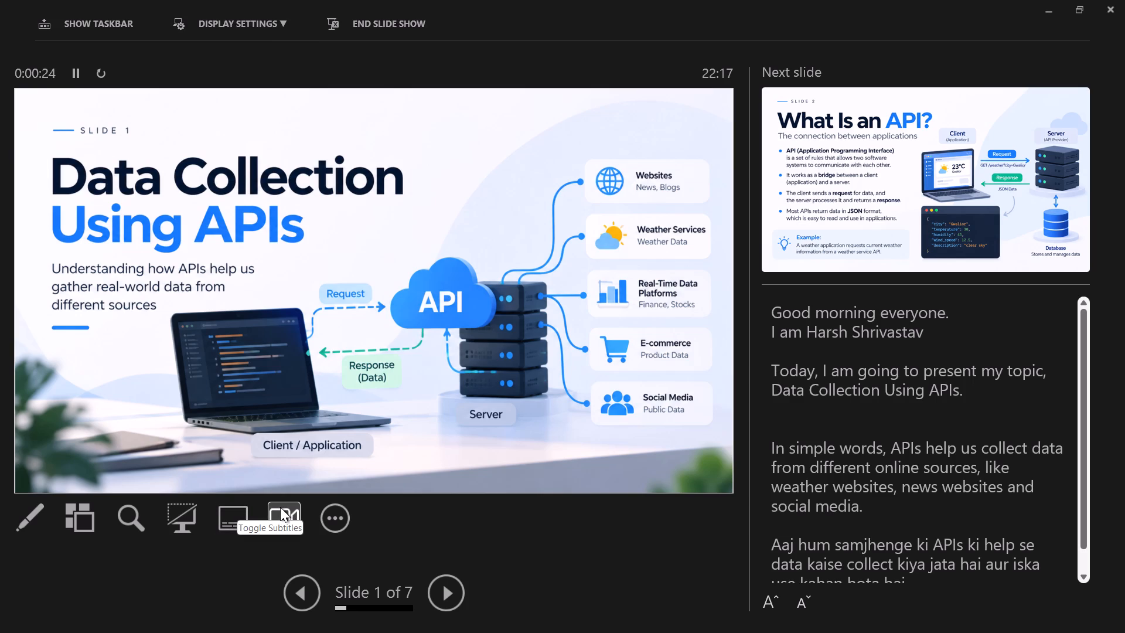
scroll(376, 380, "up", 3)
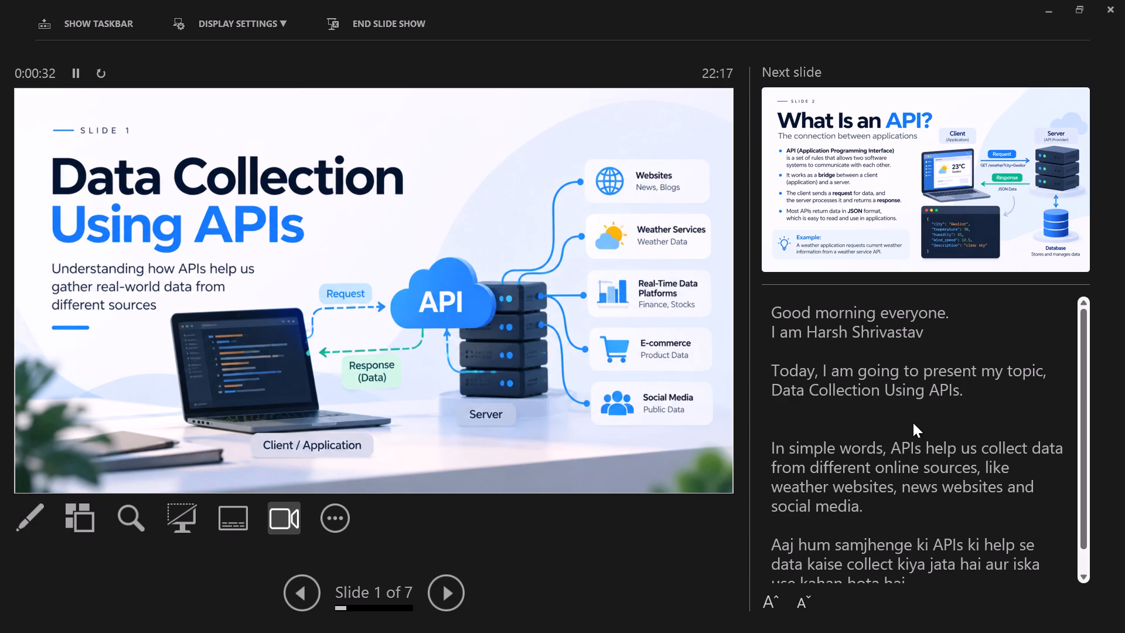
scroll(913, 423, "down", 1)
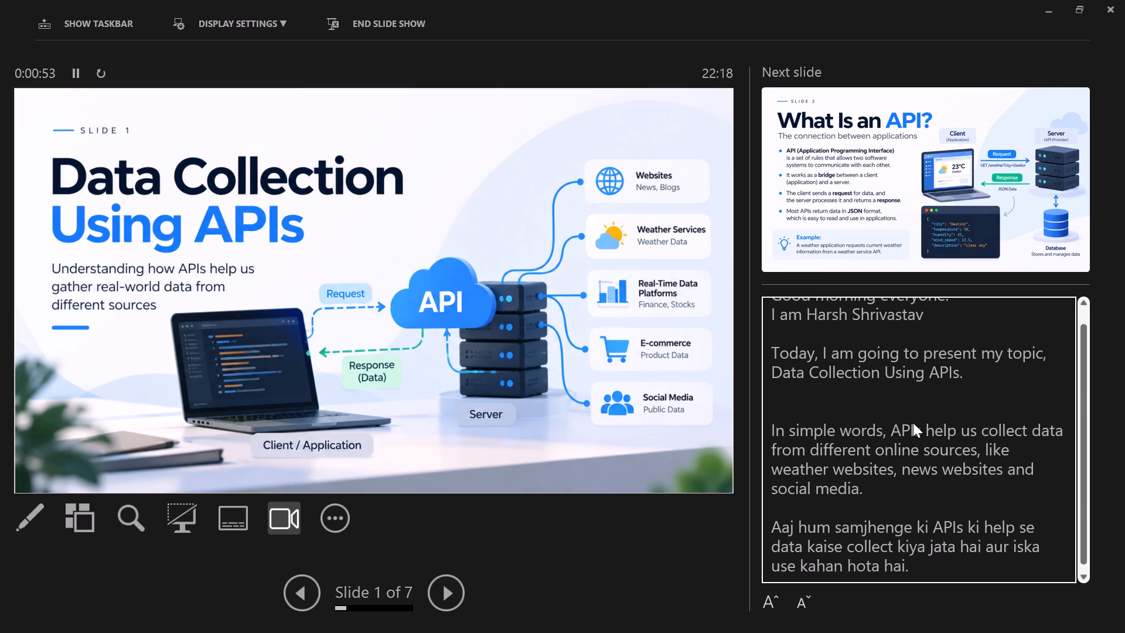
In slide 1's notes, insert "to" before "collect" in the sentence beginning "In simple words".
left_click(981, 434)
left_click(979, 428)
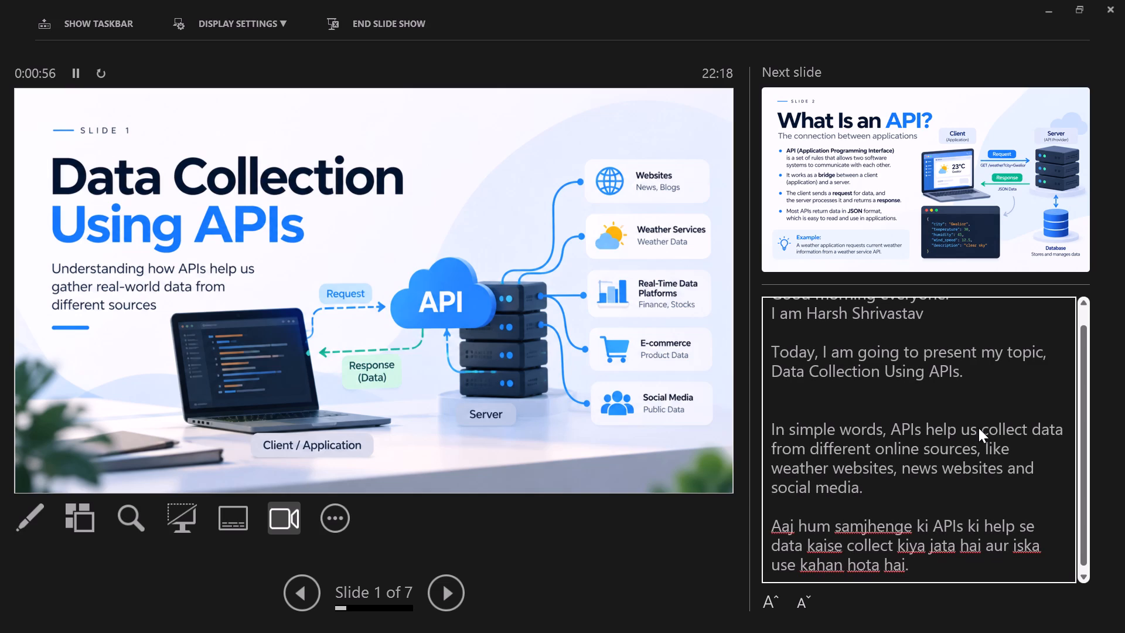
left_click(979, 428)
left_click(981, 427)
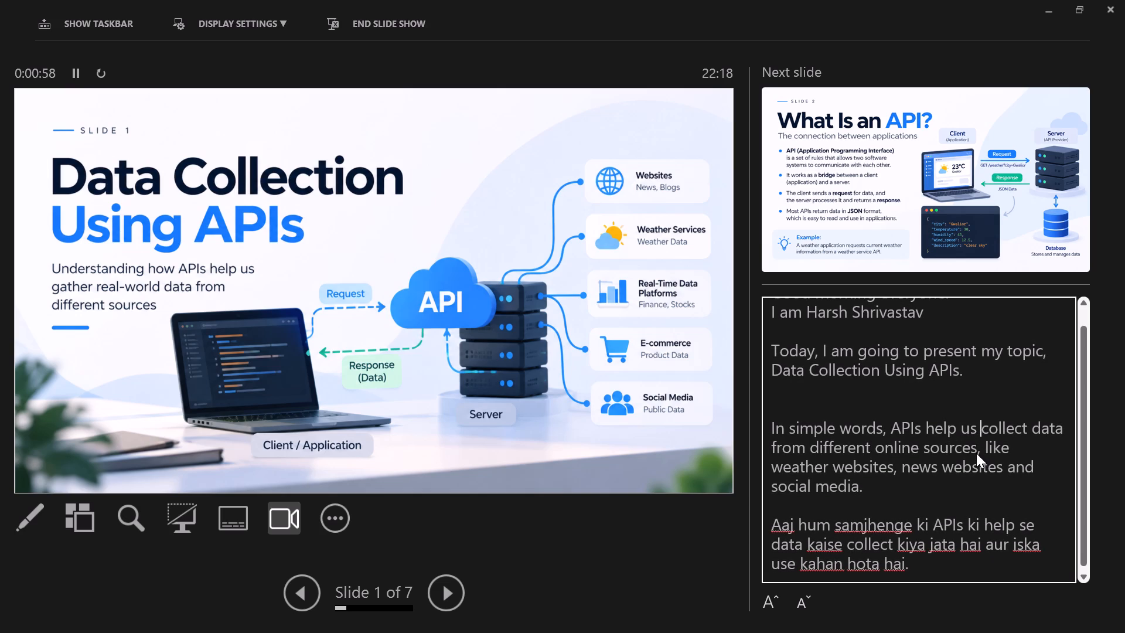
type("to")
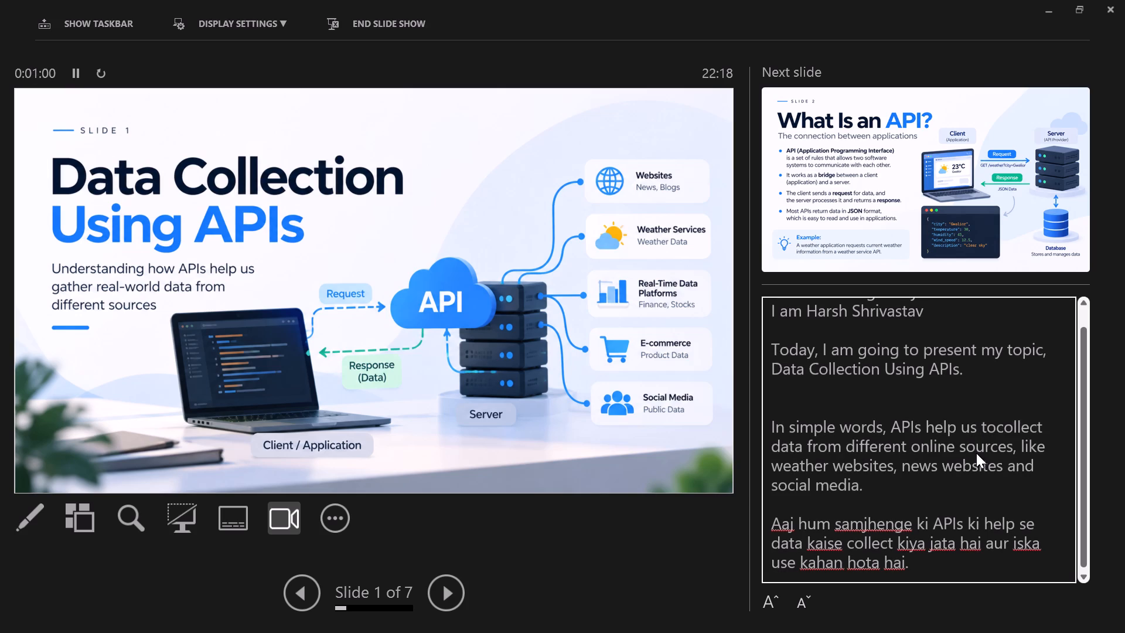
key("space")
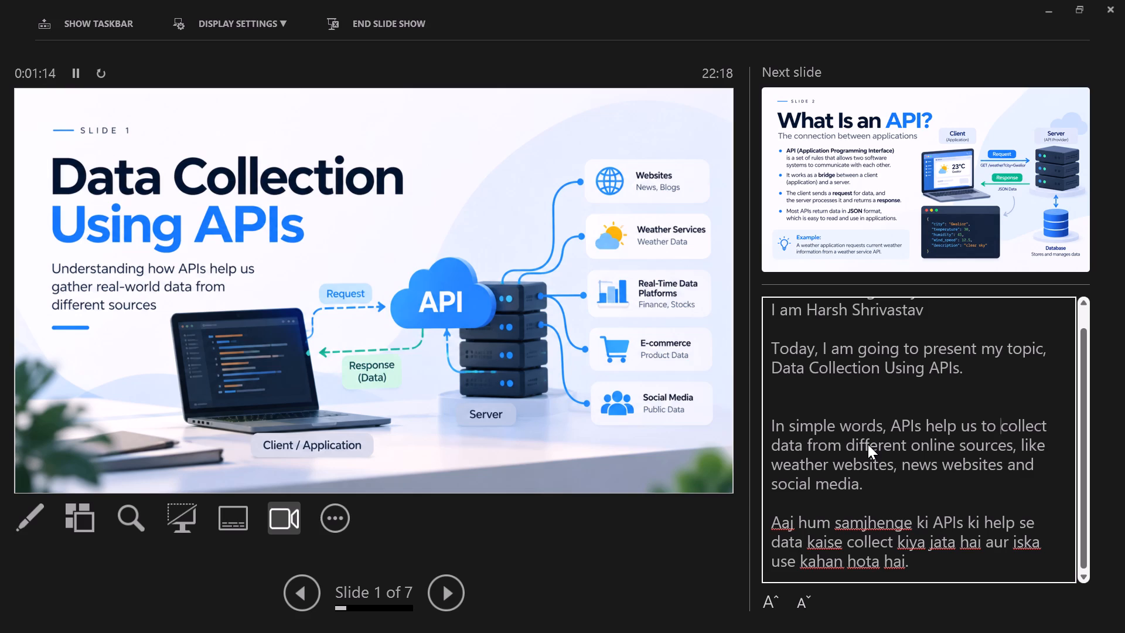
Remove "websites" after "weather" in slide 1's notes, leaving the list starting with "weather, news".
left_click(901, 471)
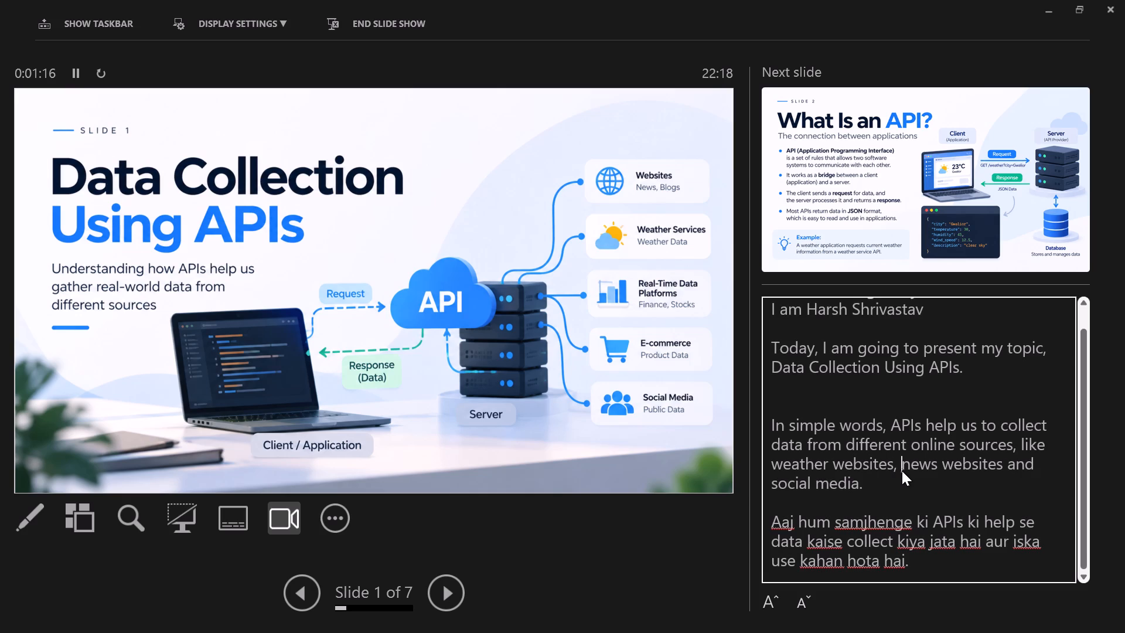
key("BackSpace")
key("BackSpace")
key("BackSpace")
key("BackSpace")
key("BackSpace")
key("BackSpace")
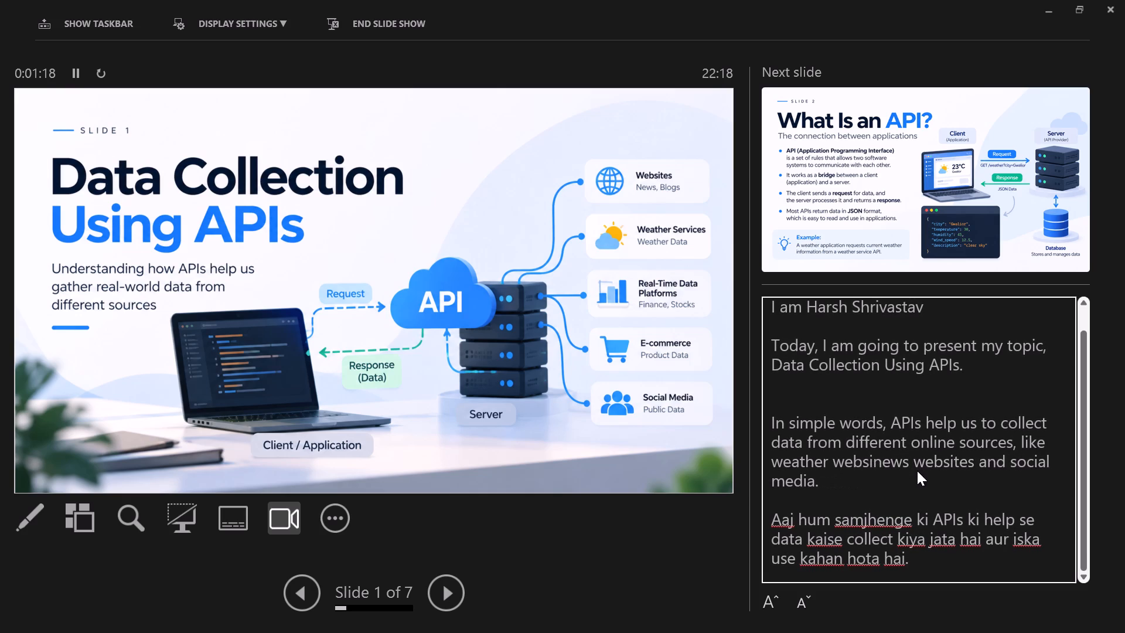
key("BackSpace")
key("BackSpace")
key("BackSpace")
key("BackSpace")
key("BackSpace")
type(",")
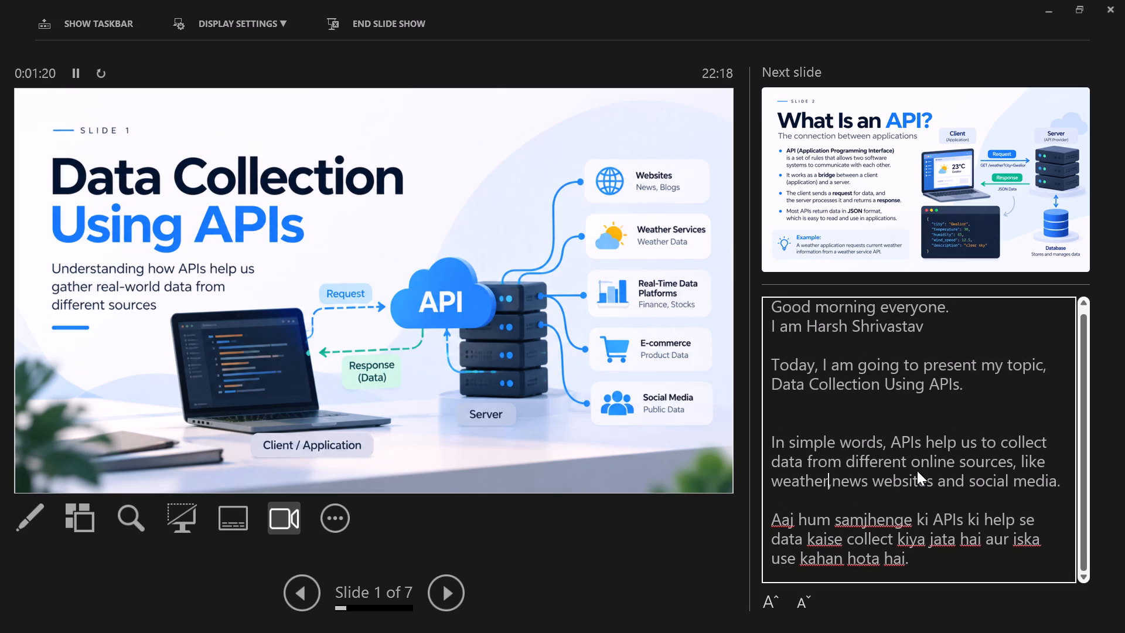
key("space")
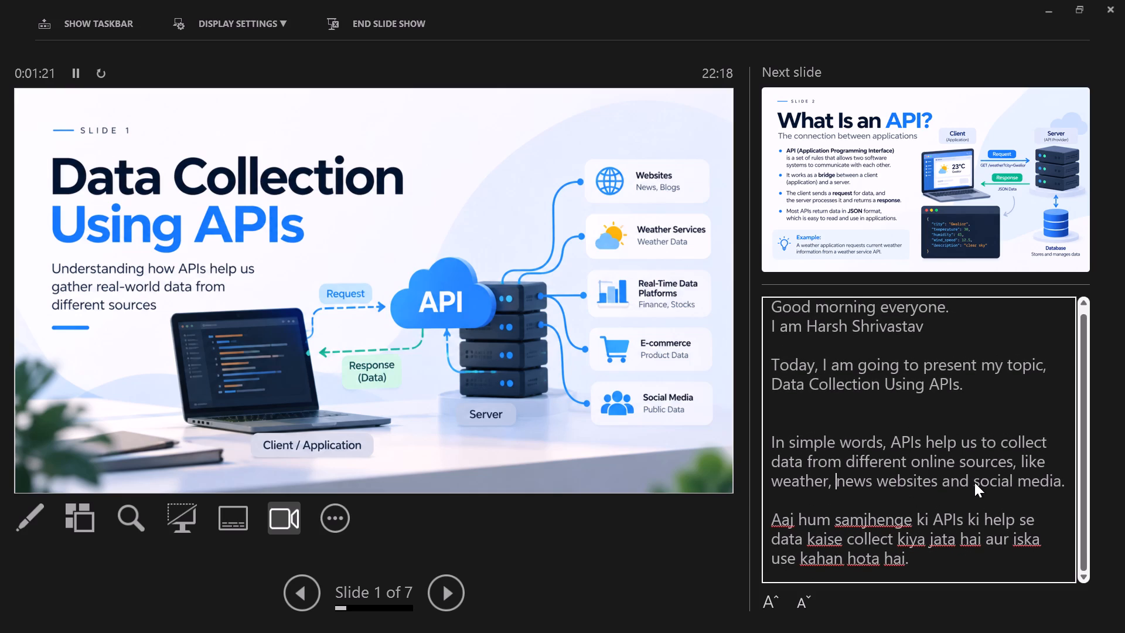
Reword the end of that sentence in slide 1's notes to "news and social media websites.".
left_click(943, 482)
key("BackSpace")
key("BackSpace")
key("BackSpace")
key("BackSpace")
key("BackSpace")
key("BackSpace")
key("BackSpace")
key("BackSpace")
key("BackSpace")
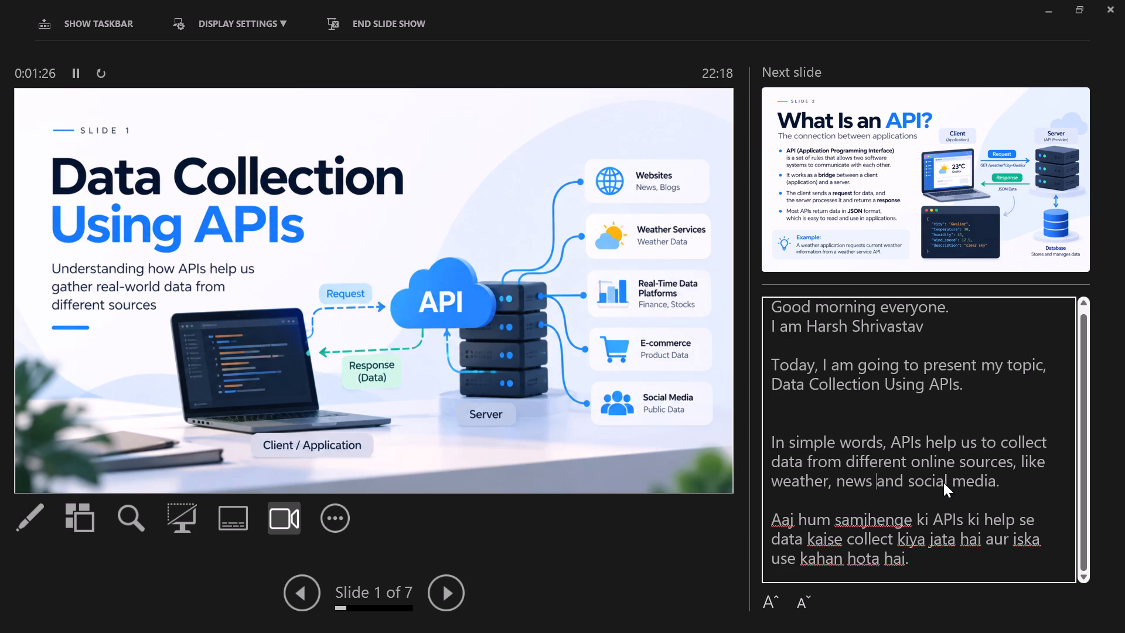
left_click(996, 481)
key("space")
type("we")
type("bsites")
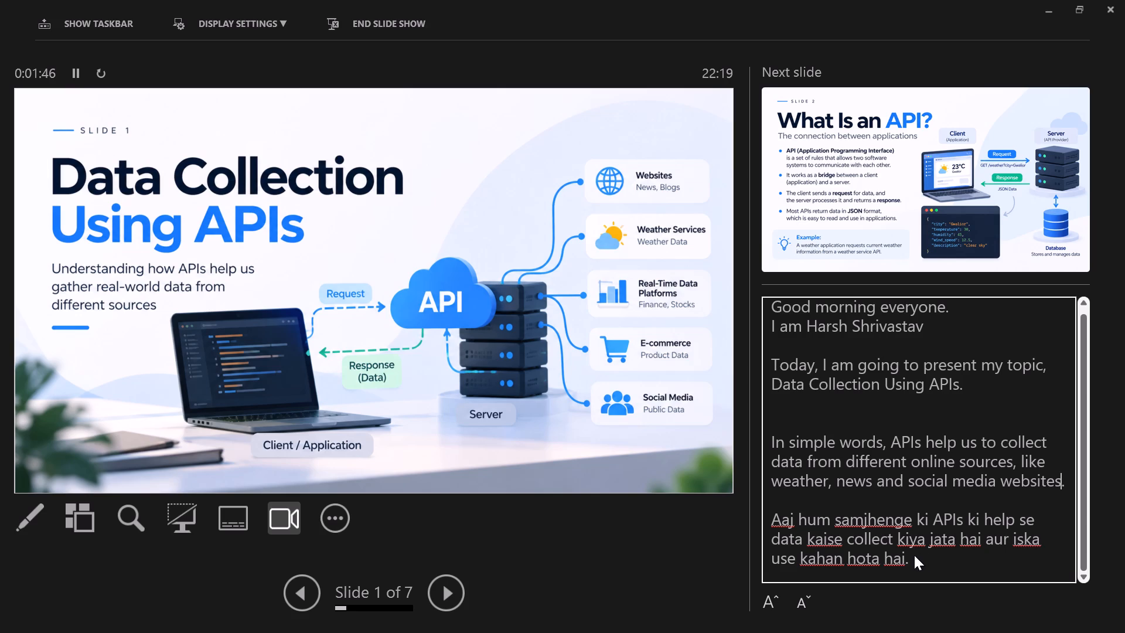
Delete the Hindi paragraph starting "Aaj hum samjhenge" from slide 1's notes.
scroll(378, 435, "down", 1)
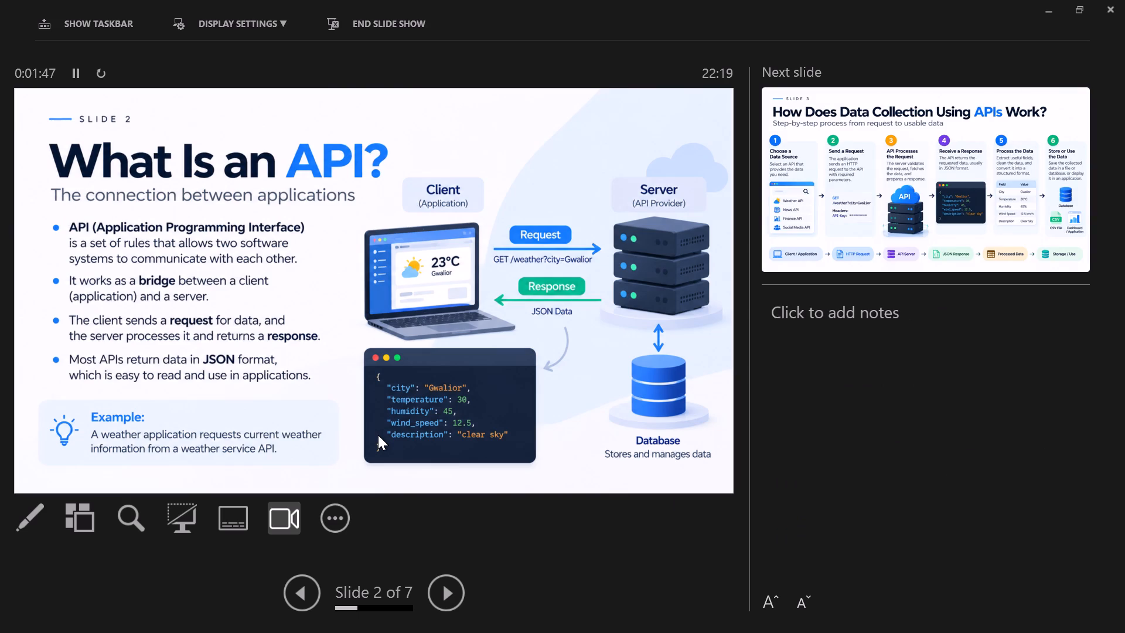
scroll(378, 435, "up", 1)
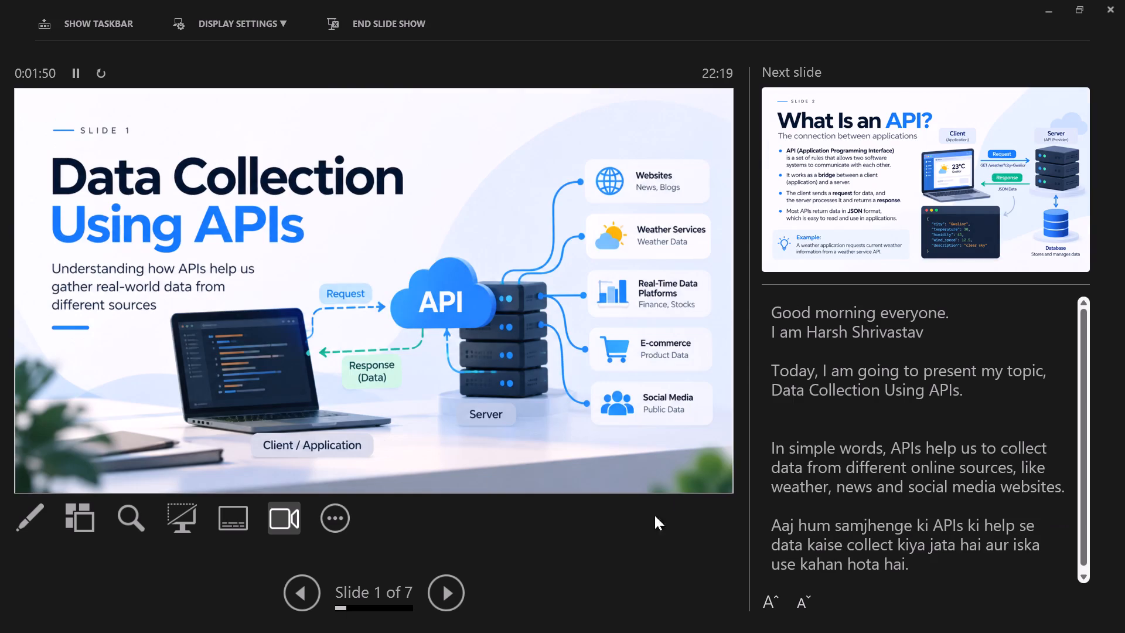
left_click(898, 569)
left_click_drag(911, 565, 759, 525)
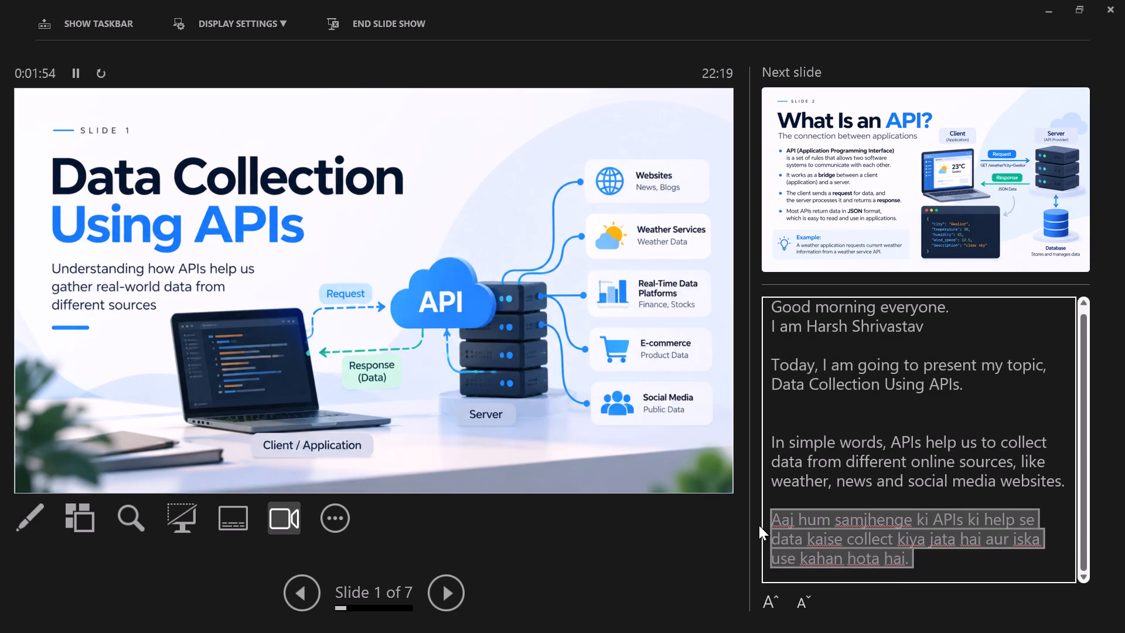
key("BackSpace")
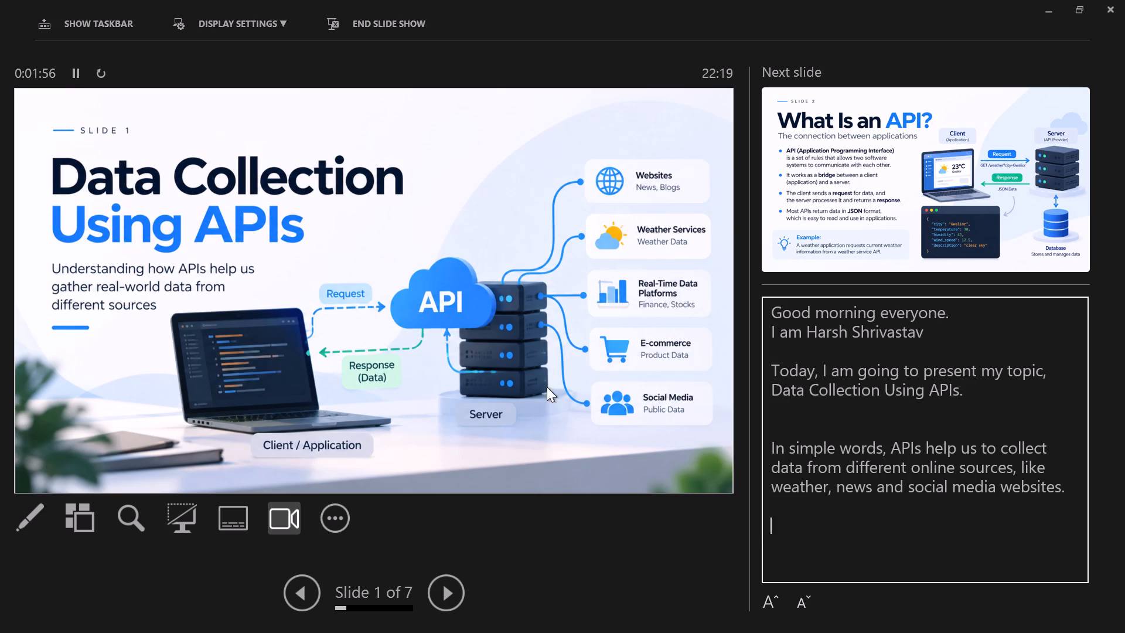
scroll(418, 346, "down", 1)
left_click(825, 312)
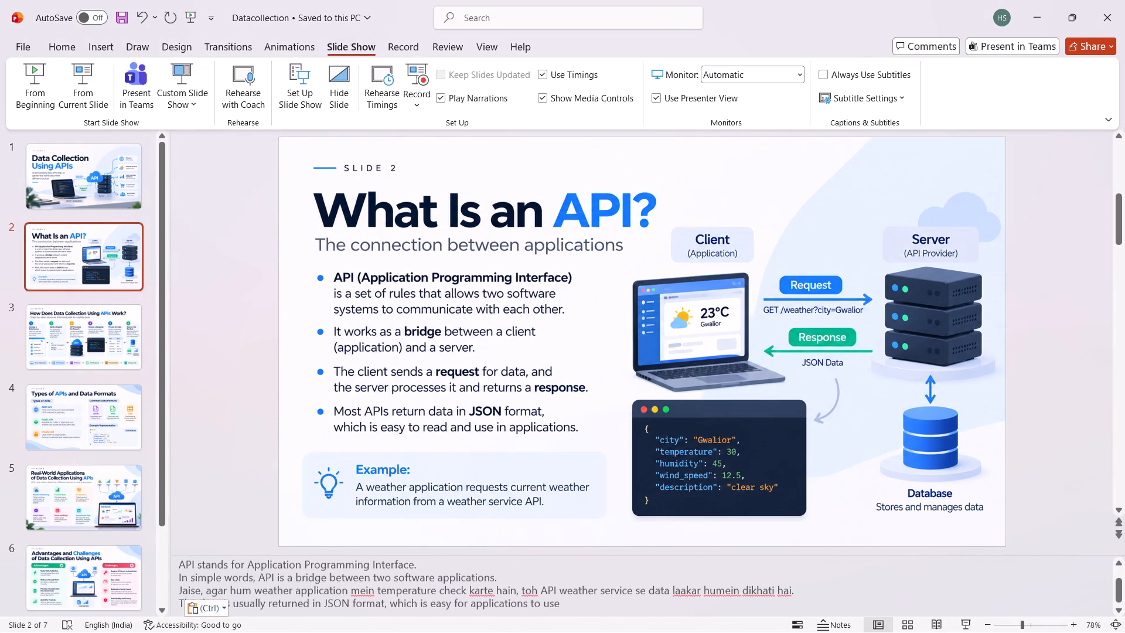
Enlarge the notes area and delete the opening quotation mark before "First" in slide 2's notes.
left_click_drag(629, 553, 664, 360)
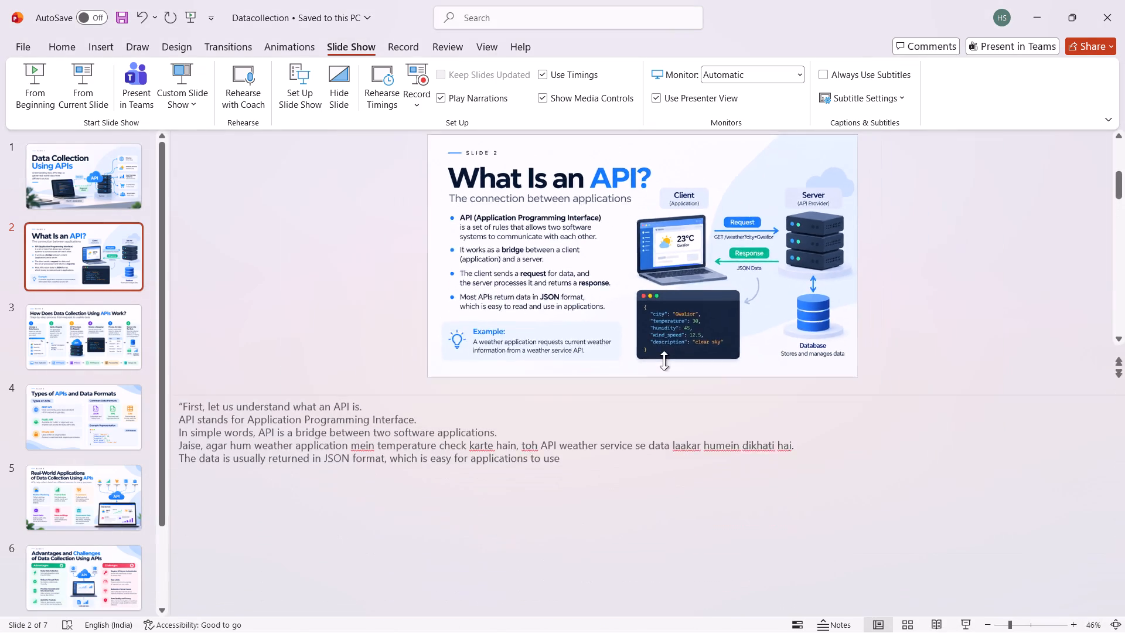
left_click_drag(664, 360, 667, 332)
scroll(567, 486, "up", 5)
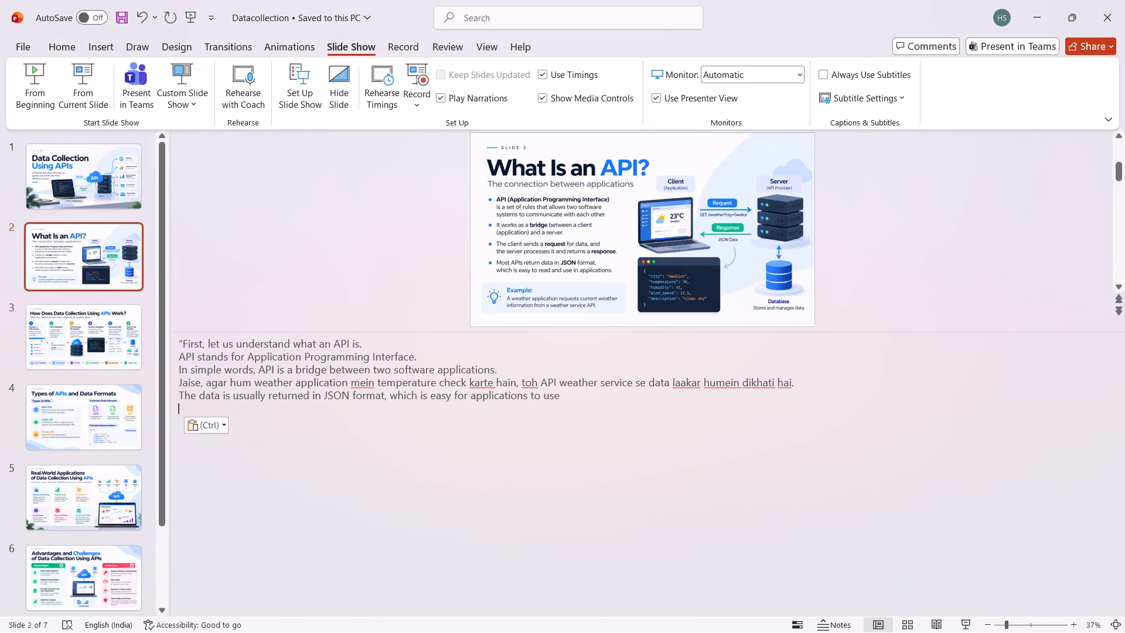
left_click(184, 343)
key("BackSpace")
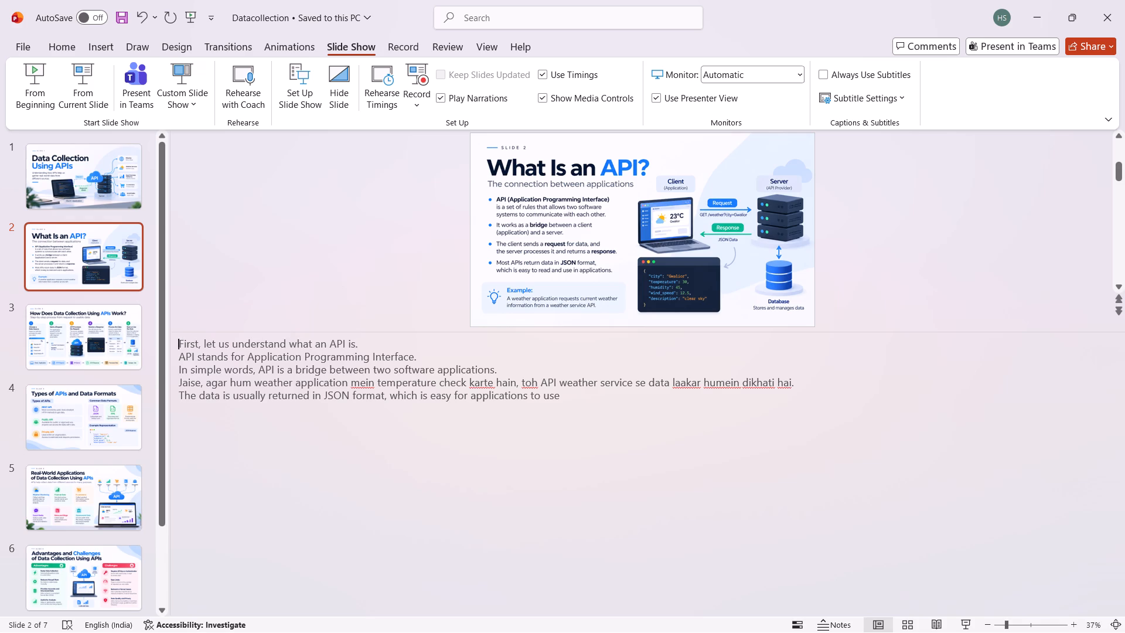
Replace "let us" with "we" in the first sentence of slide 2's notes.
left_click(232, 341)
key("BackSpace")
key("BackSpace")
key("BackSpace")
key("BackSpace")
key("BackSpace")
key("BackSpace")
key("BackSpace")
type("we")
key("space")
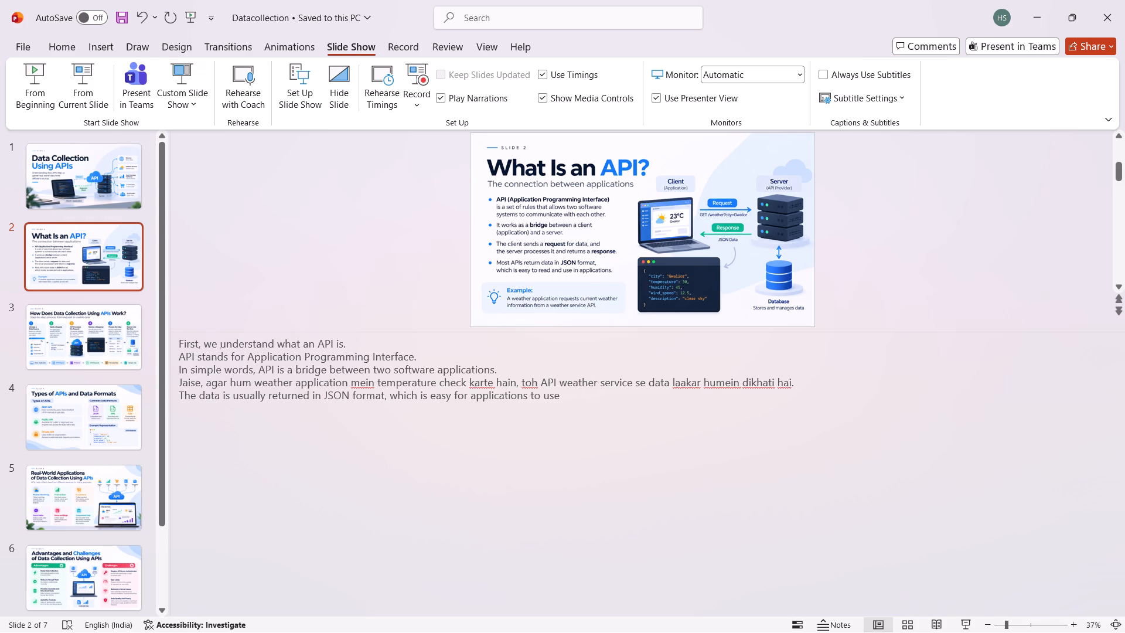
Insert one blank line after the first sentence of slide 2's notes.
left_click(392, 345)
key("shift+Return")
key("shift+Return")
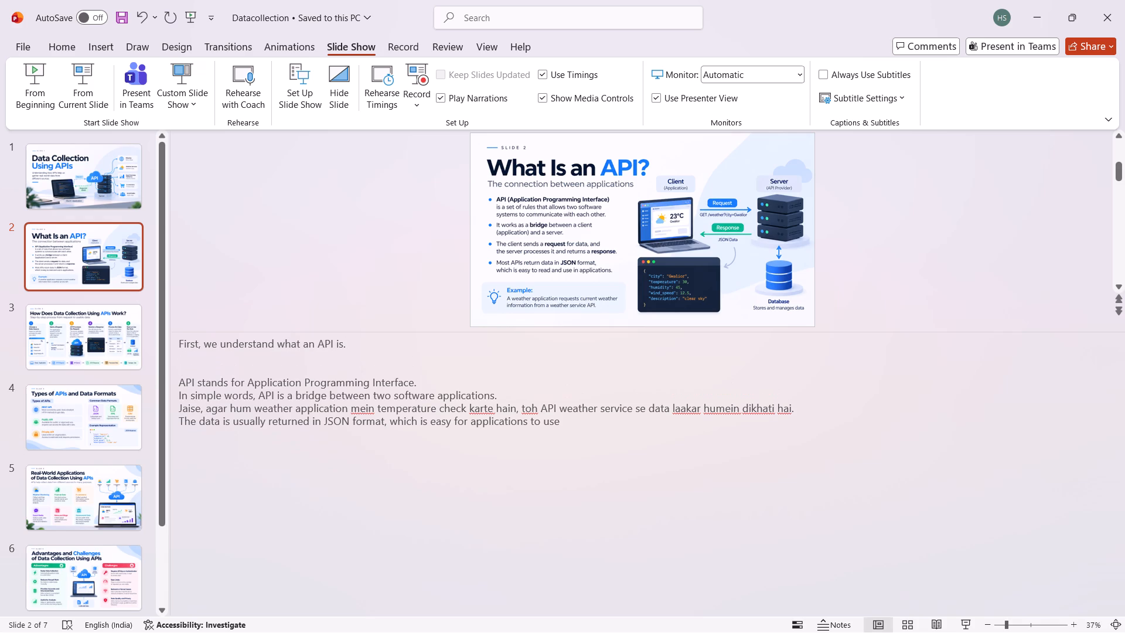
key("BackSpace")
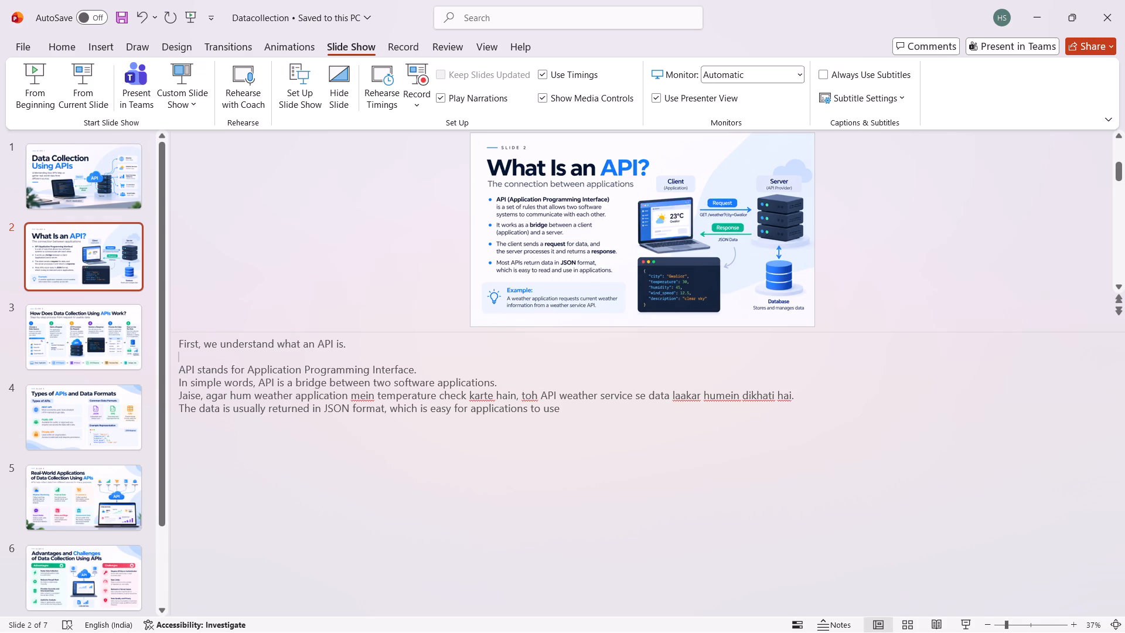
Reword the end of the first sentence in slide 2's notes to "what is API.".
left_click(314, 344)
key("BackSpace")
key("BackSpace")
type("is")
key("space")
key("BackSpace")
key("End")
key("End")
key("BackSpace")
key("BackSpace")
key("BackSpace")
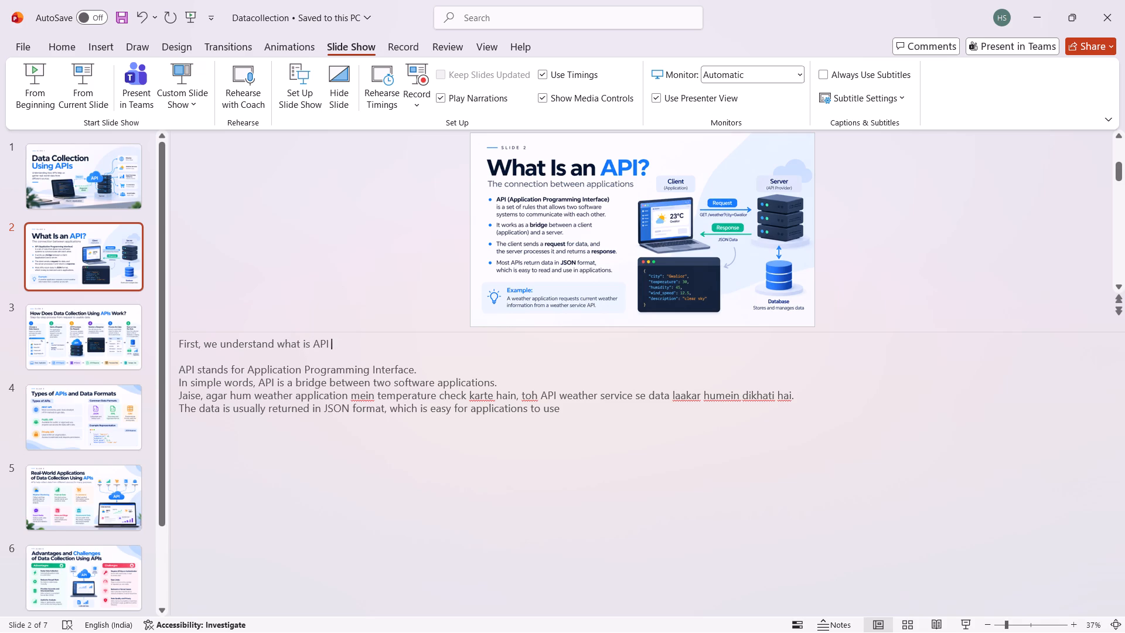
key("BackSpace")
key("period")
Separate the remaining paragraphs of slide 2's notes, from "API stands for" to "The data is usually returned", with single blank lines.
left_click(461, 373)
key("shift+Return")
key("shift+Return")
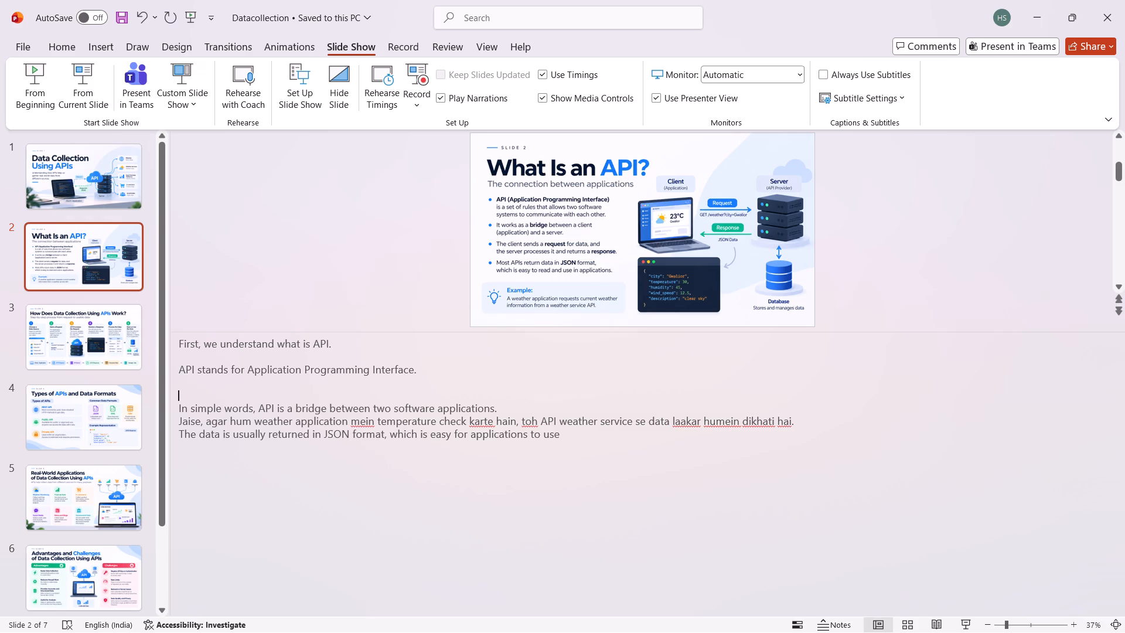
left_click(527, 397)
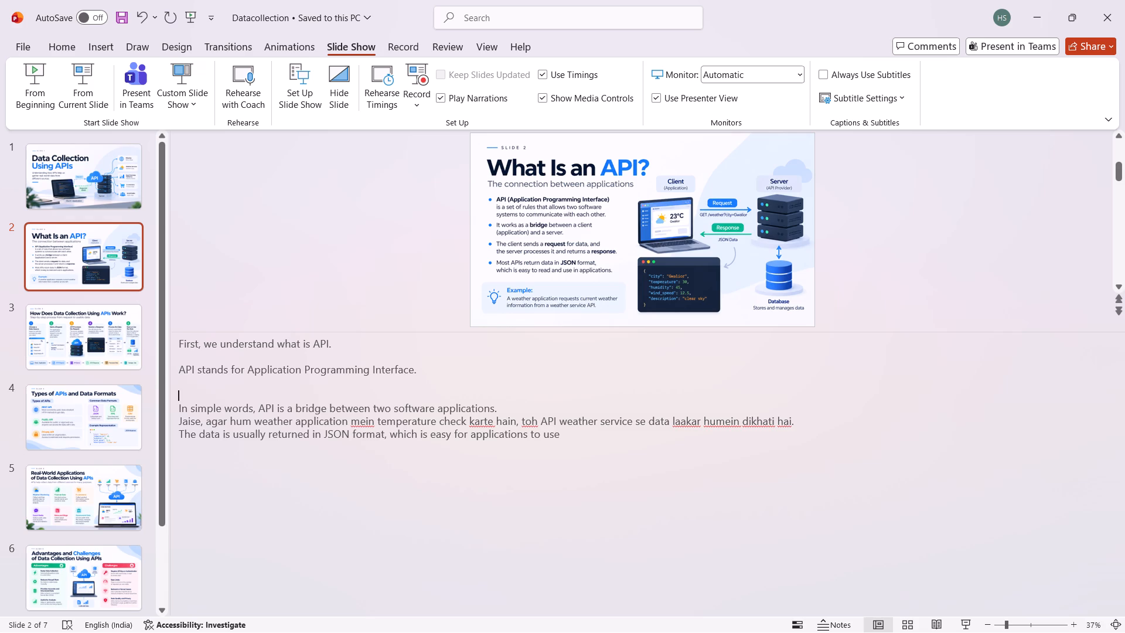
left_click(522, 409)
key("shift+Return")
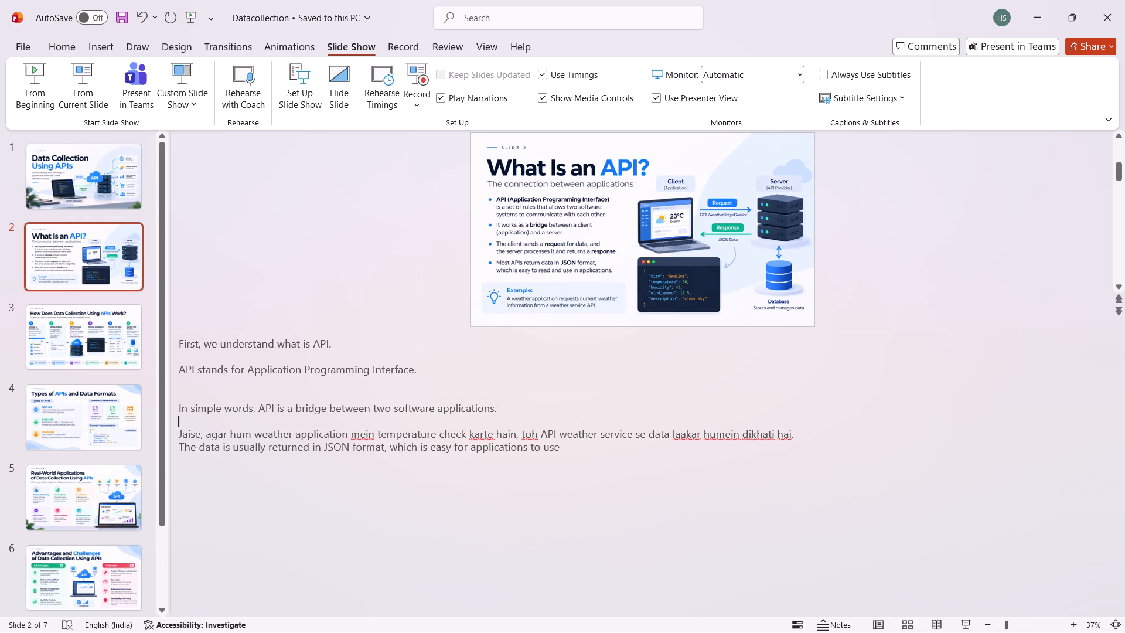
left_click(342, 399)
key("BackSpace")
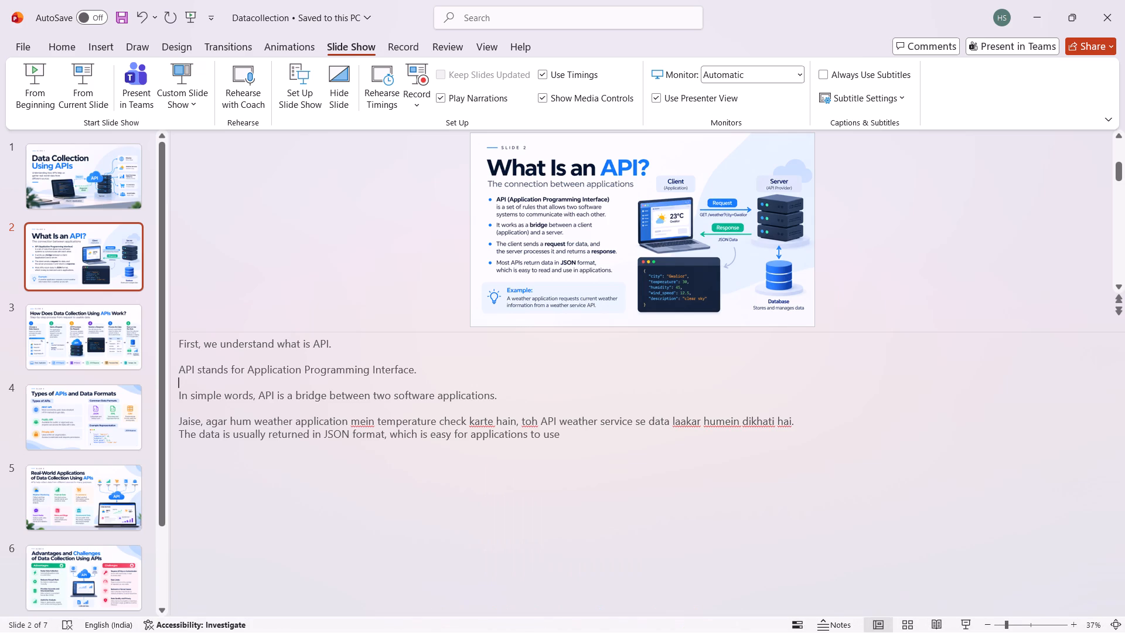
left_click(824, 423)
key("shift+Return")
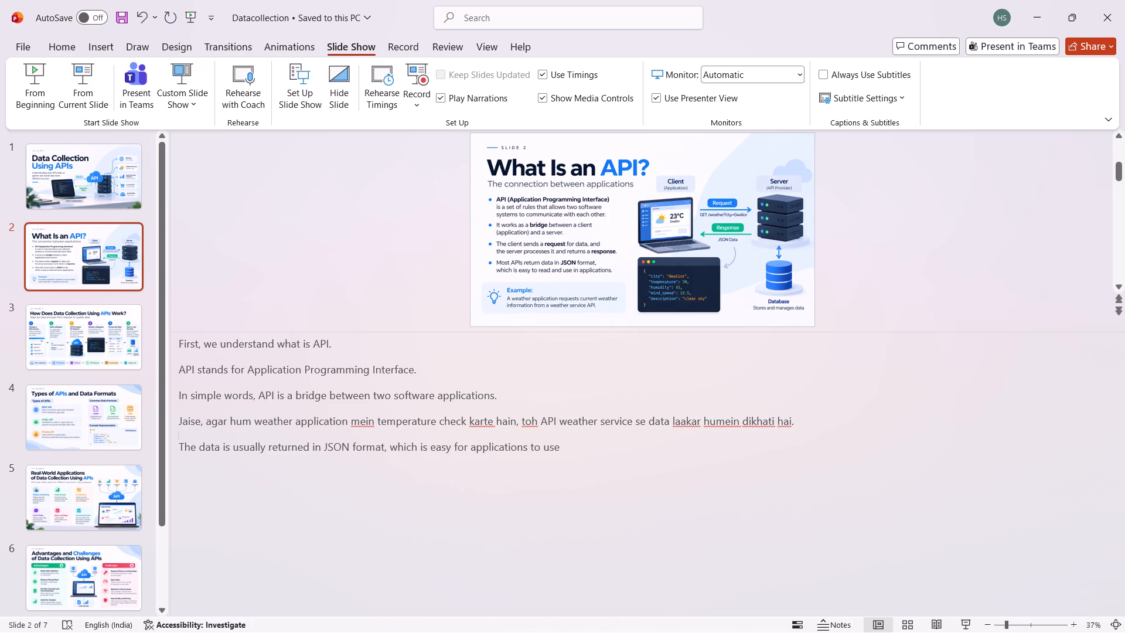
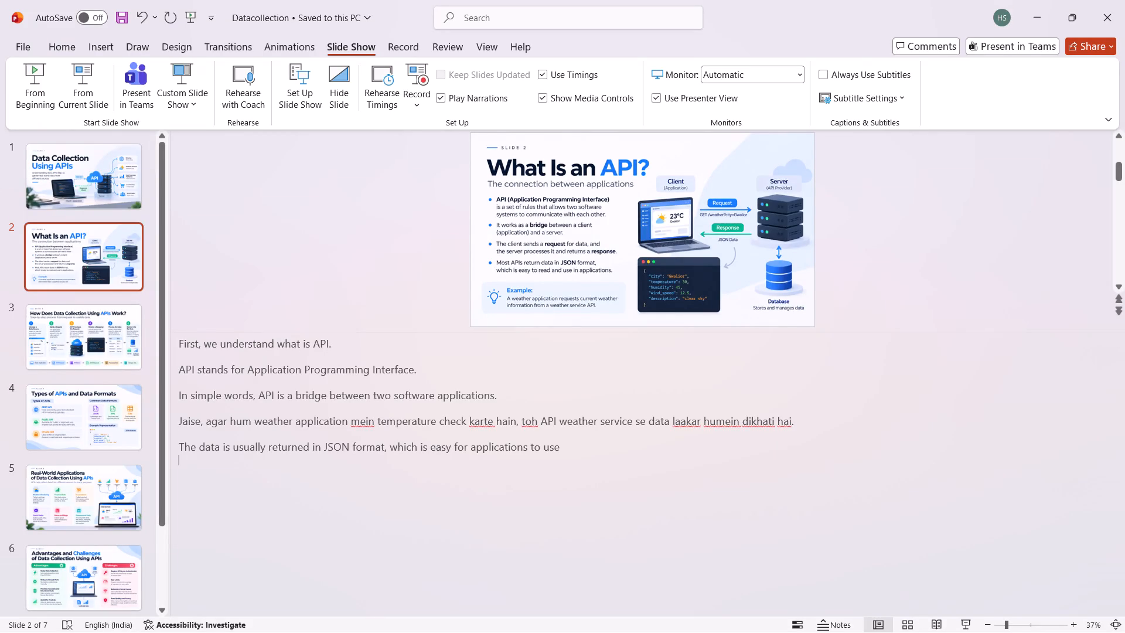
Delete ", which is easy for applications to use" from the last sentence of slide 2's notes.
left_click_drag(573, 448, 438, 447)
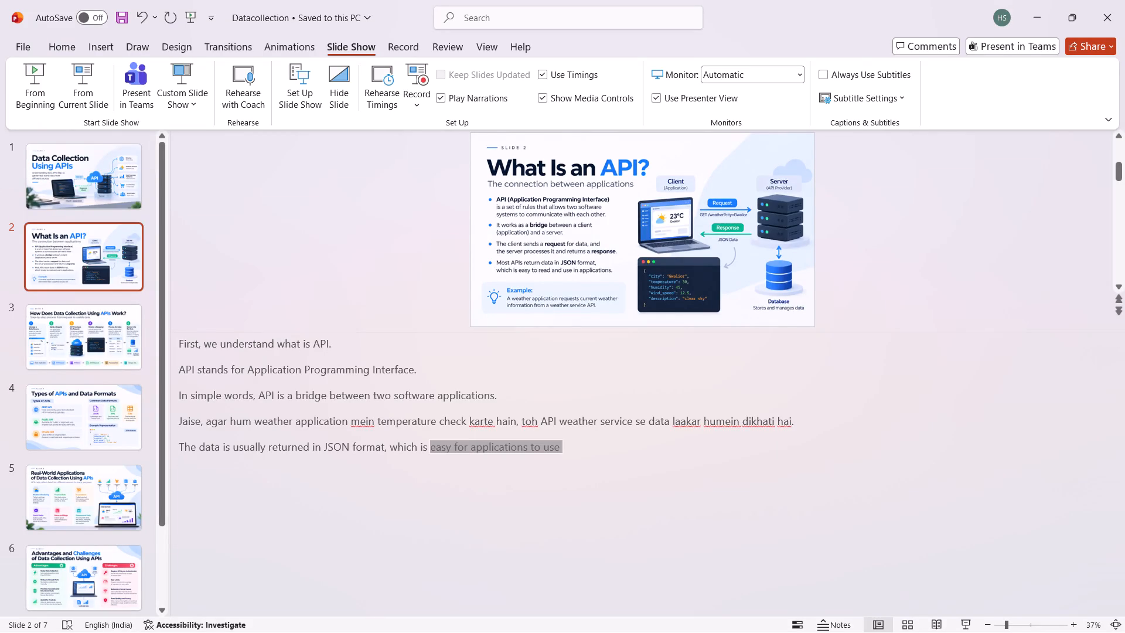
left_click_drag(438, 447, 386, 446)
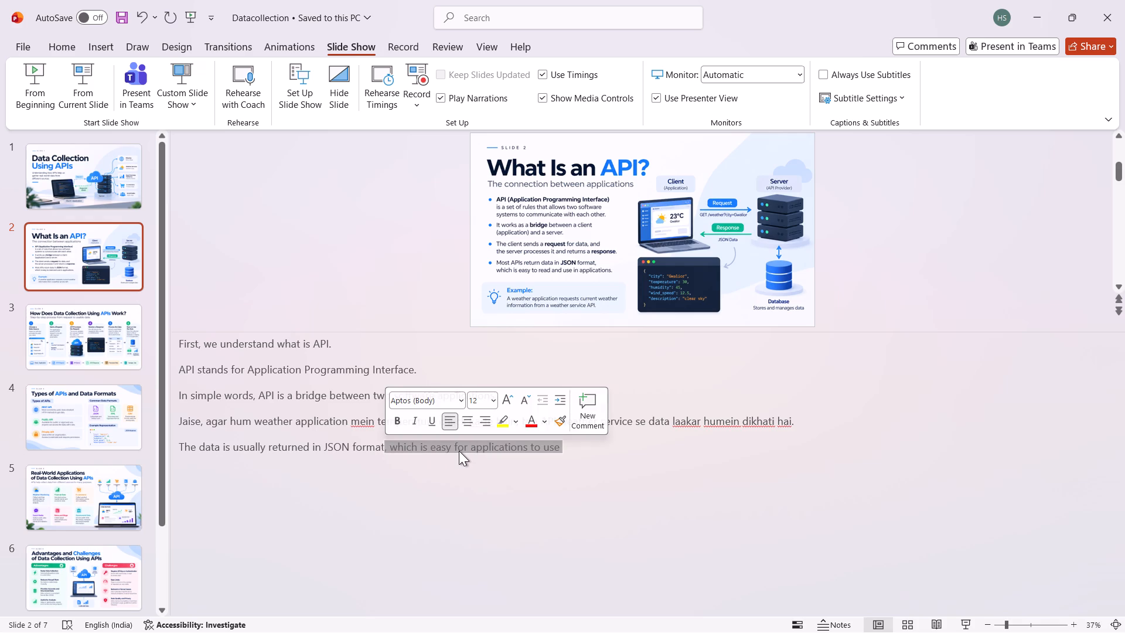
key("BackSpace")
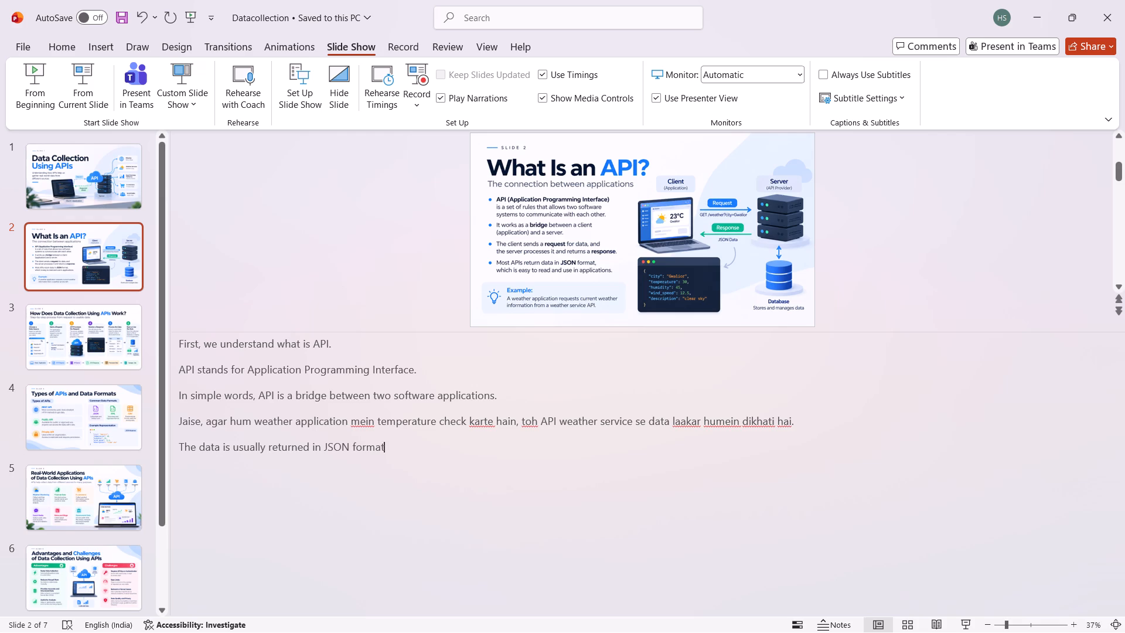
Insert "ke server" after "API weather service" in the "Jaise" sentence of slide 2's notes.
left_click(636, 420)
type("ke")
key("space")
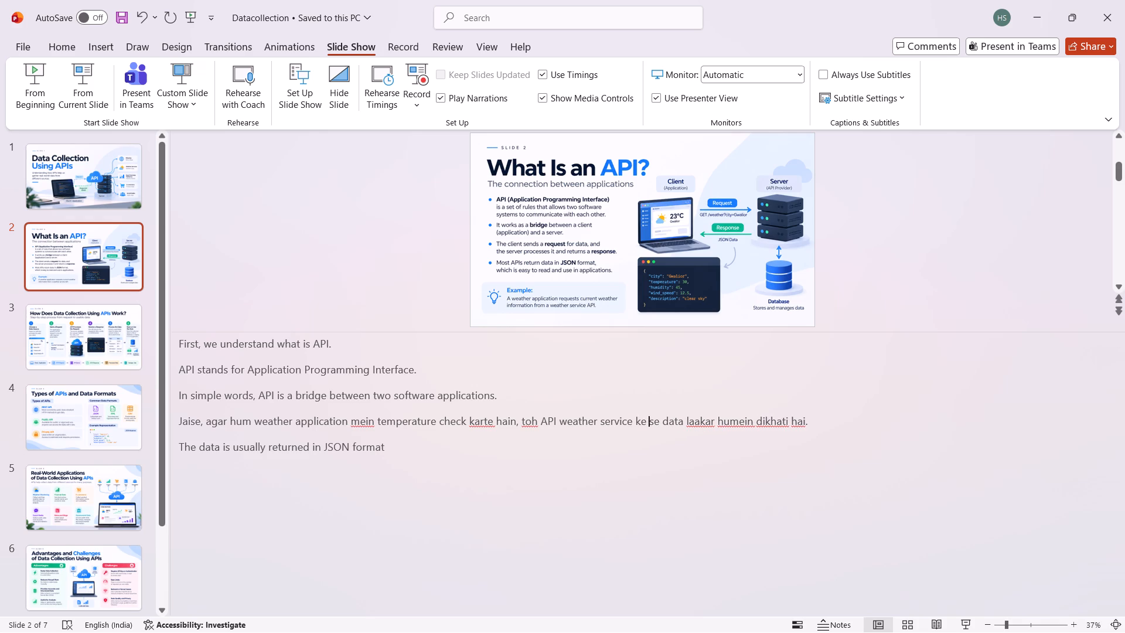
type("sercee")
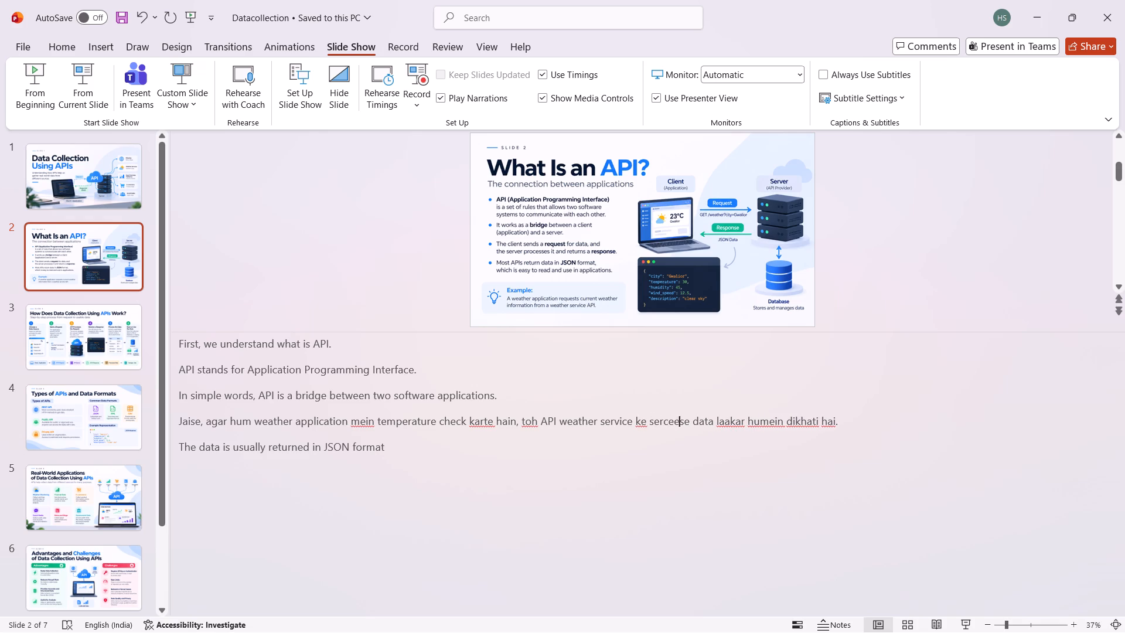
key("BackSpace")
key("BackSpace")
key("BackSpace")
type("cer")
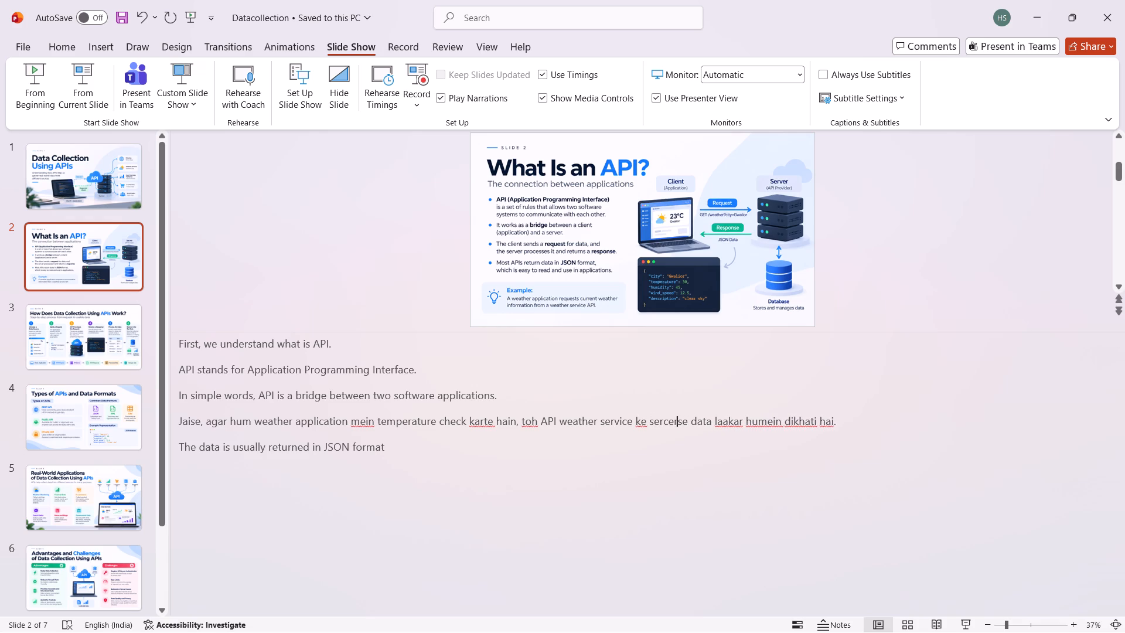
key("BackSpace")
key("BackSpace")
key("BackSpace")
type("ver")
key("space")
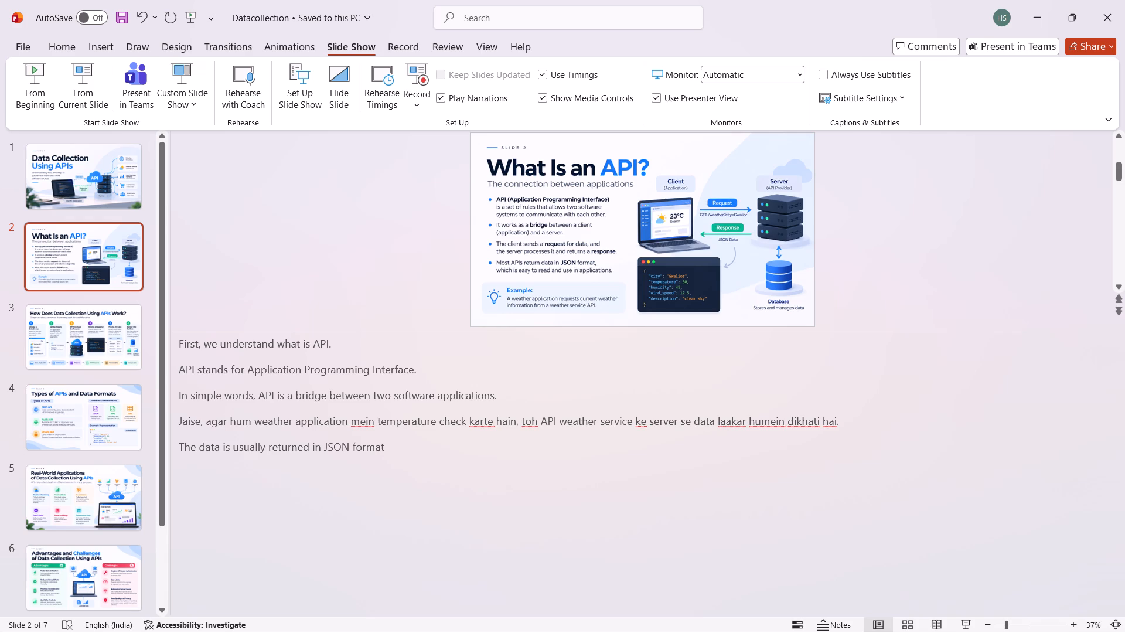
left_click(77, 342)
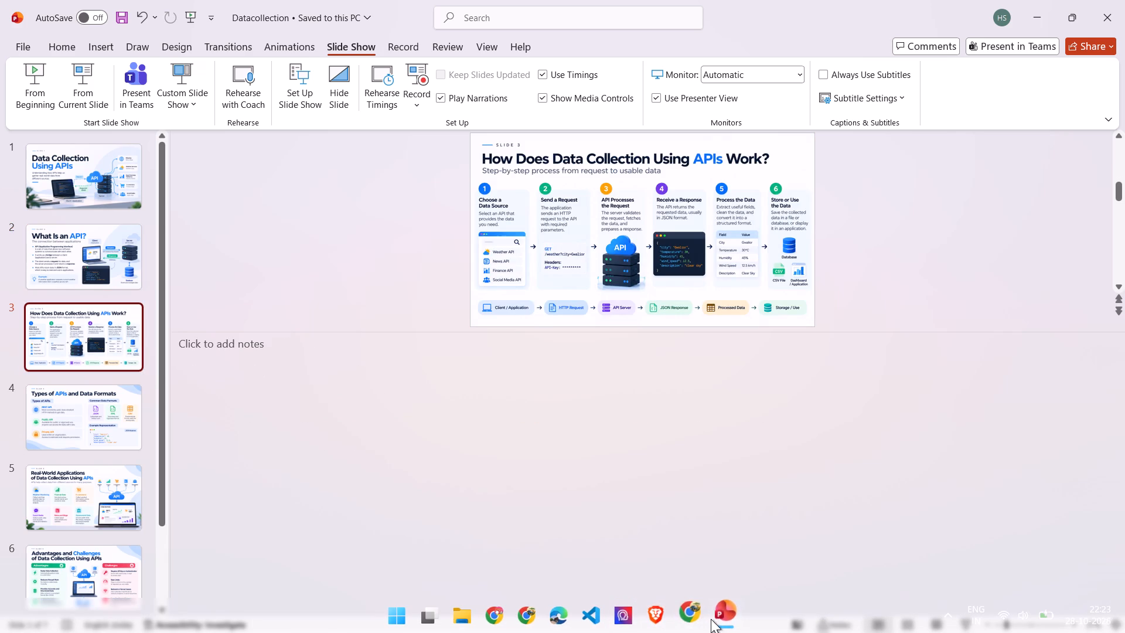
left_click(568, 612)
scroll(533, 420, "down", 1)
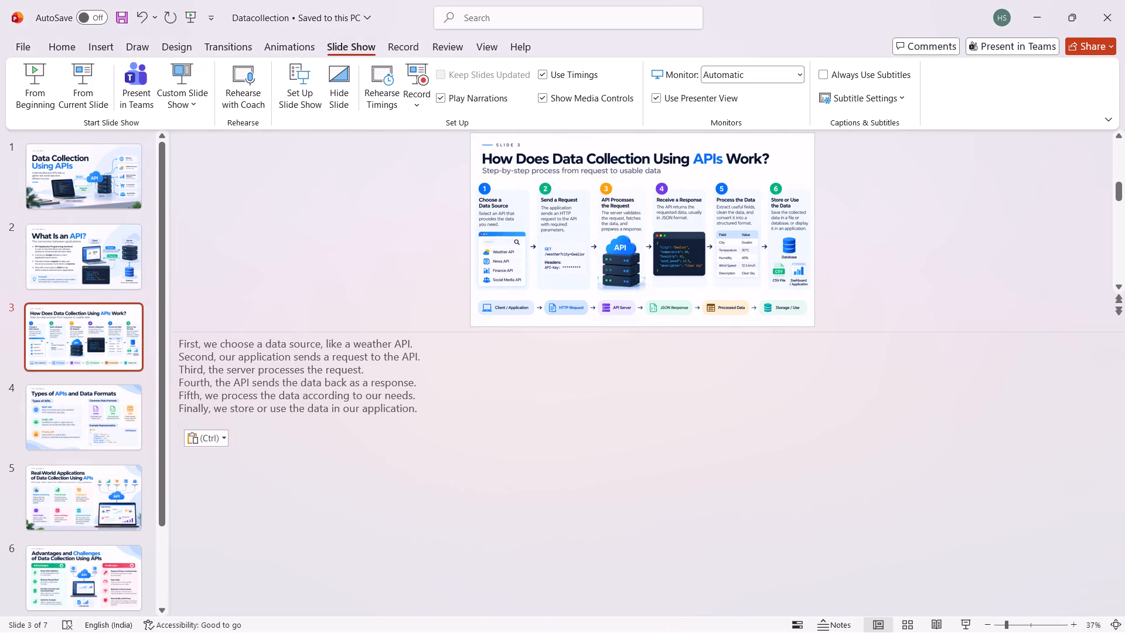
Separate the six sentences of slide 3's notes, from "First" to "Finally", with single blank lines.
left_click(487, 343)
key("shift+Return")
key("End")
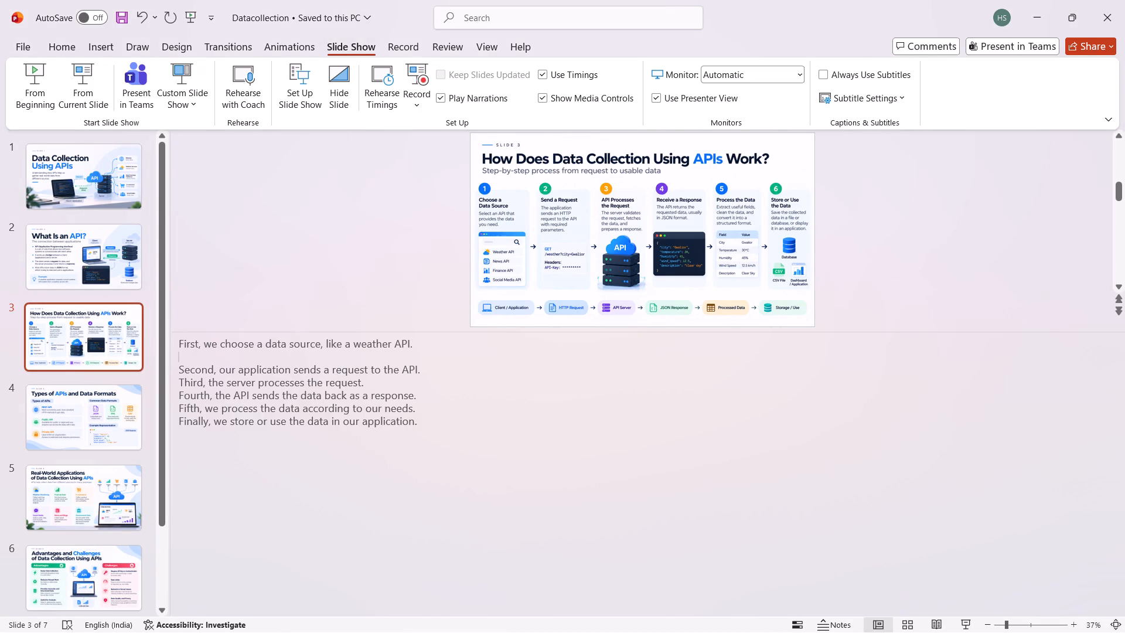
key("Left")
key("Down")
key("Down")
key("Right")
key("Right")
key("shift+Return")
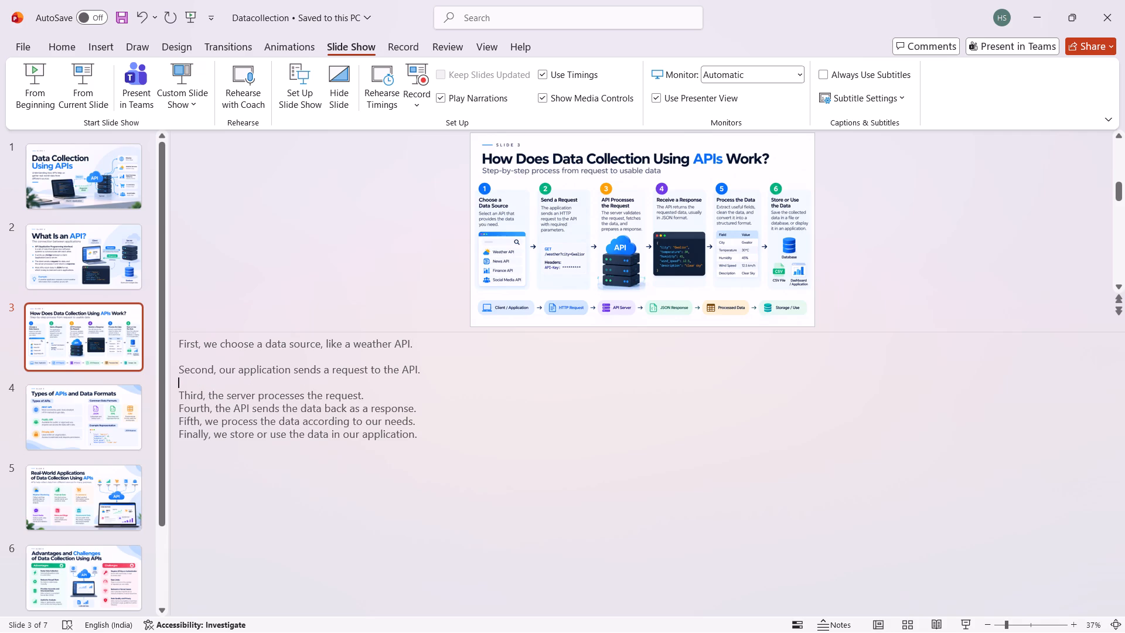
key("Down")
key("End")
key("shift+Return")
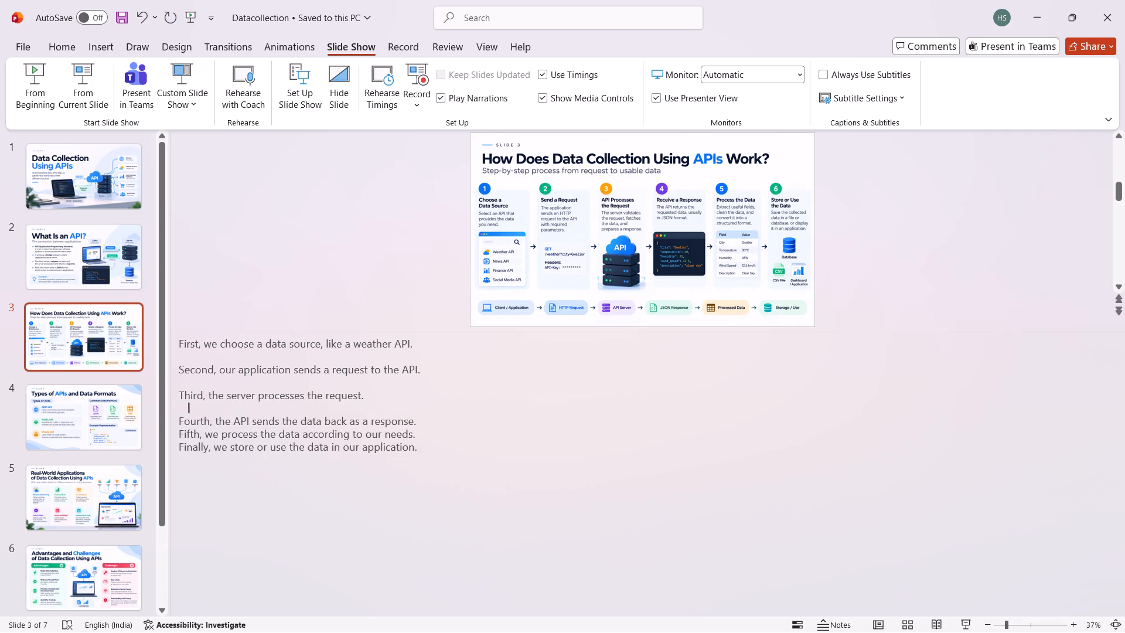
key("Down")
key("End")
key("shift+Return")
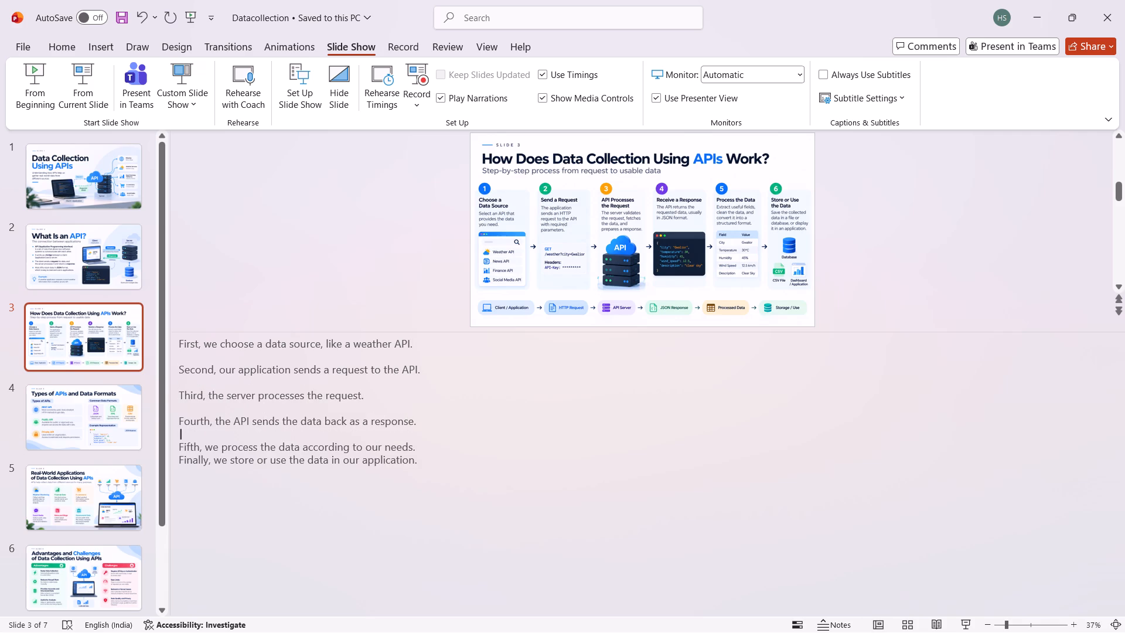
key("Down")
key("End")
key("shift+Return")
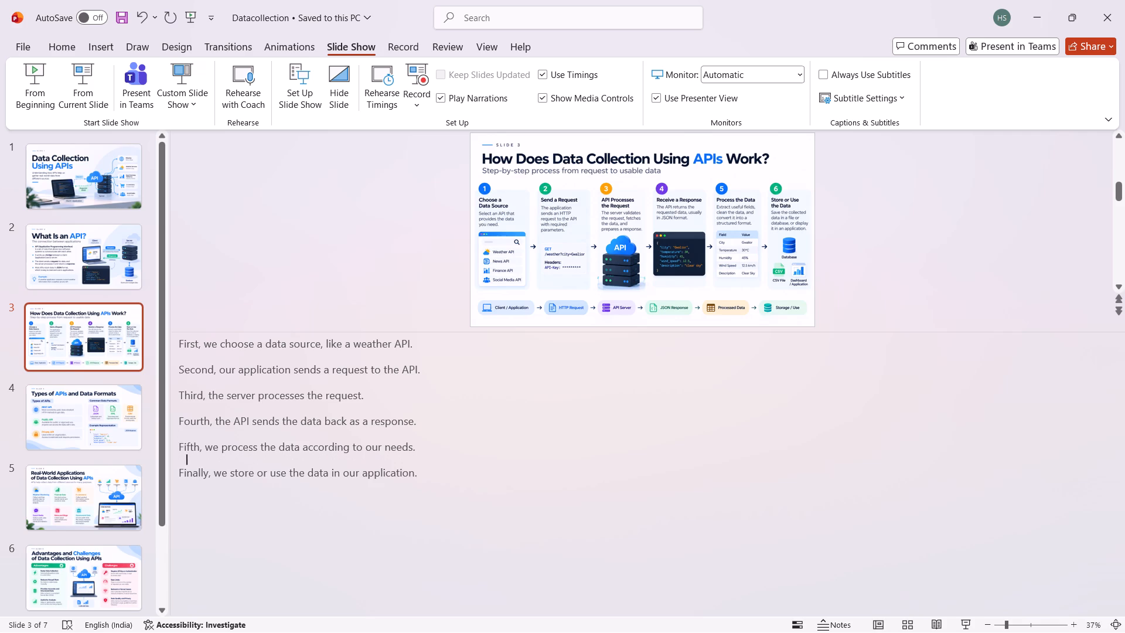
key("Down")
Shrink the notes area so that slide 3 is shown larger above its notes.
left_click_drag(679, 332, 679, 386)
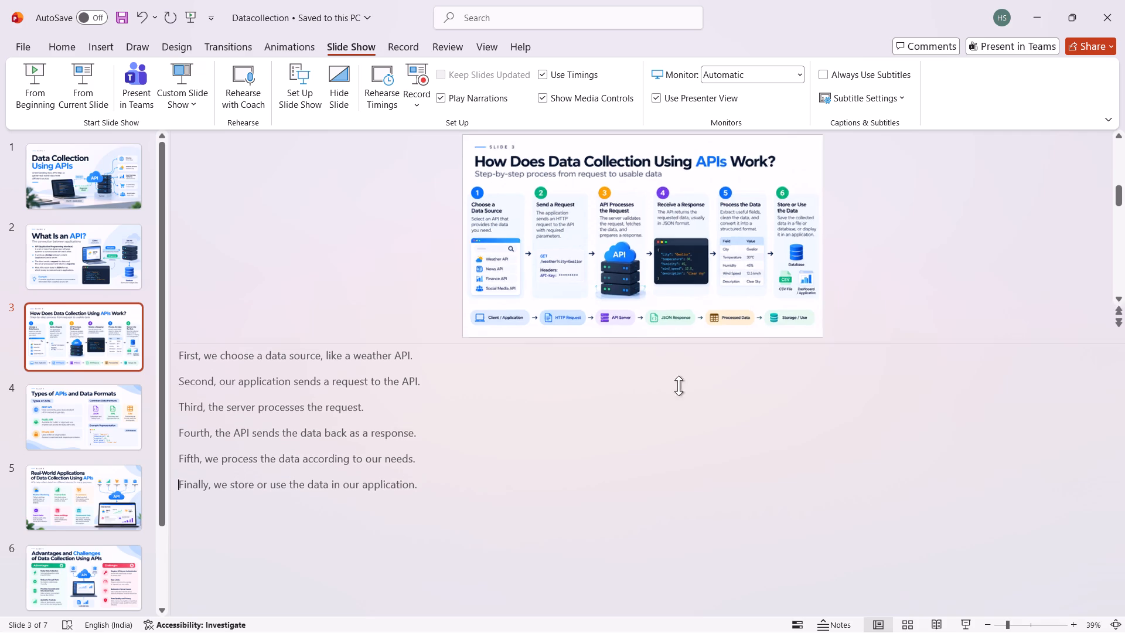
left_click_drag(679, 386, 677, 437)
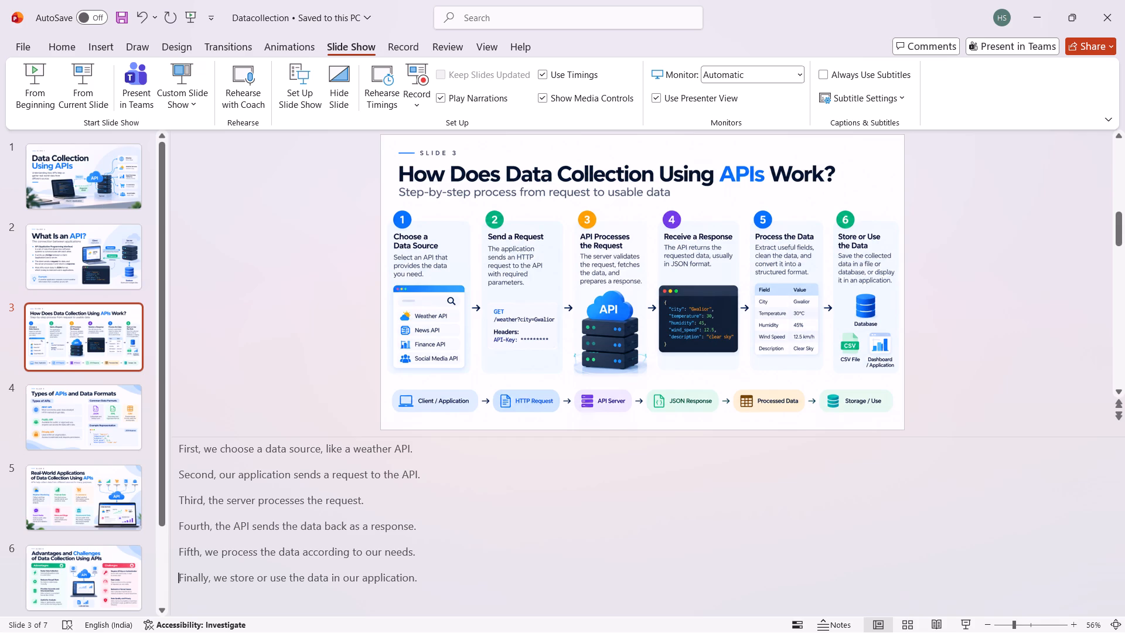
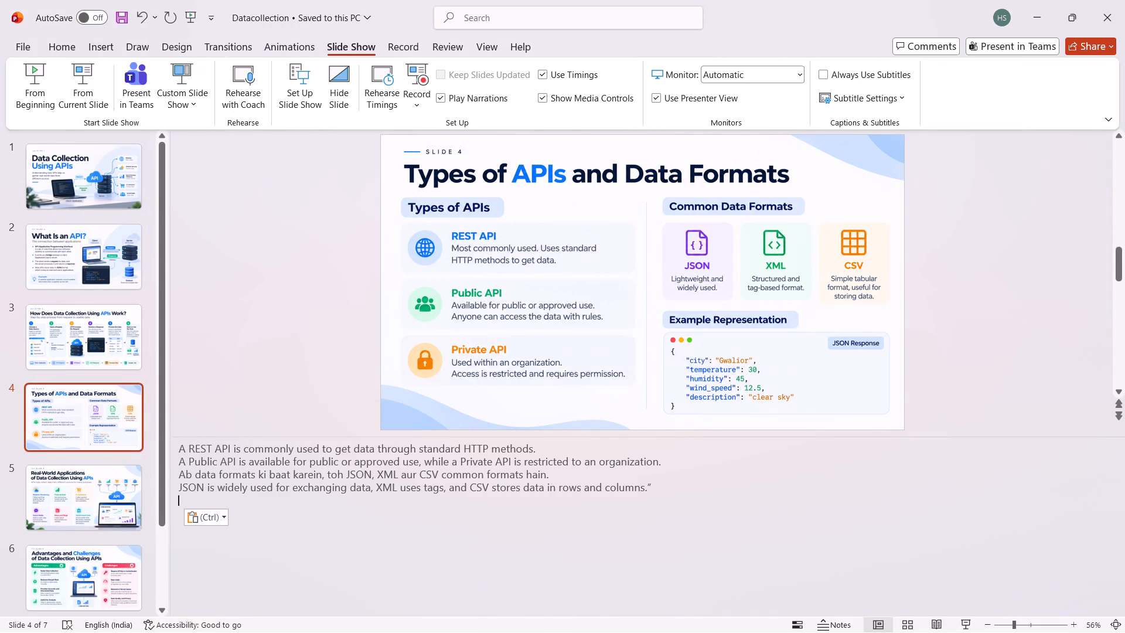
Separate the four sentences of slide 4's notes, from "A REST API" to "JSON is widely used", with single blank lines.
left_click(541, 448)
key("shift+Return")
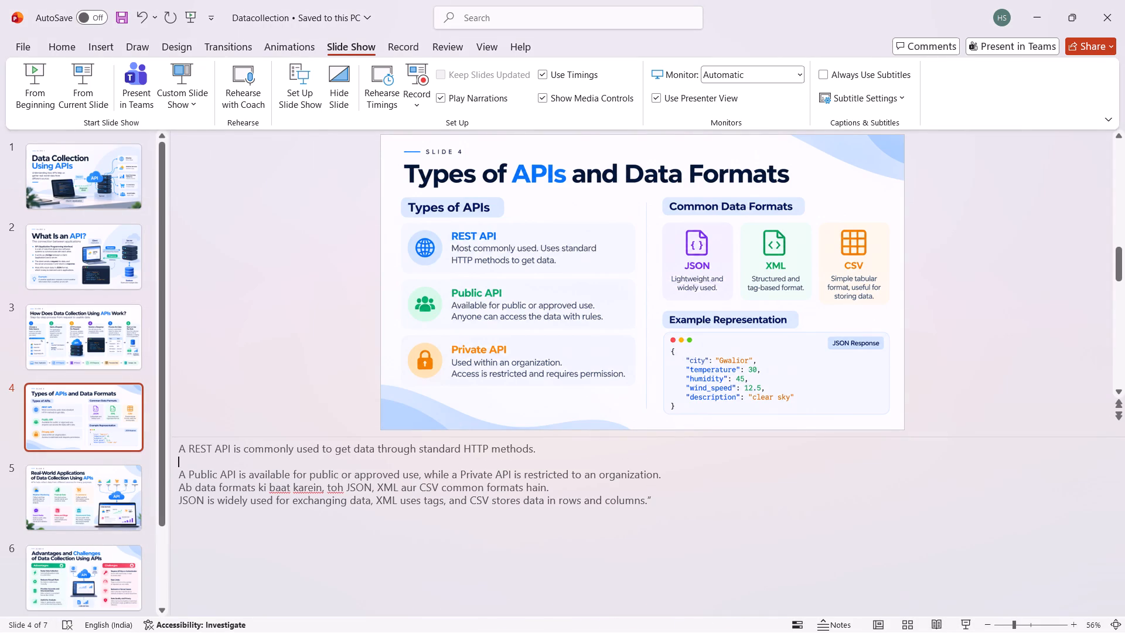
key("Down")
key("End")
key("shift+Return")
key("Down")
key("End")
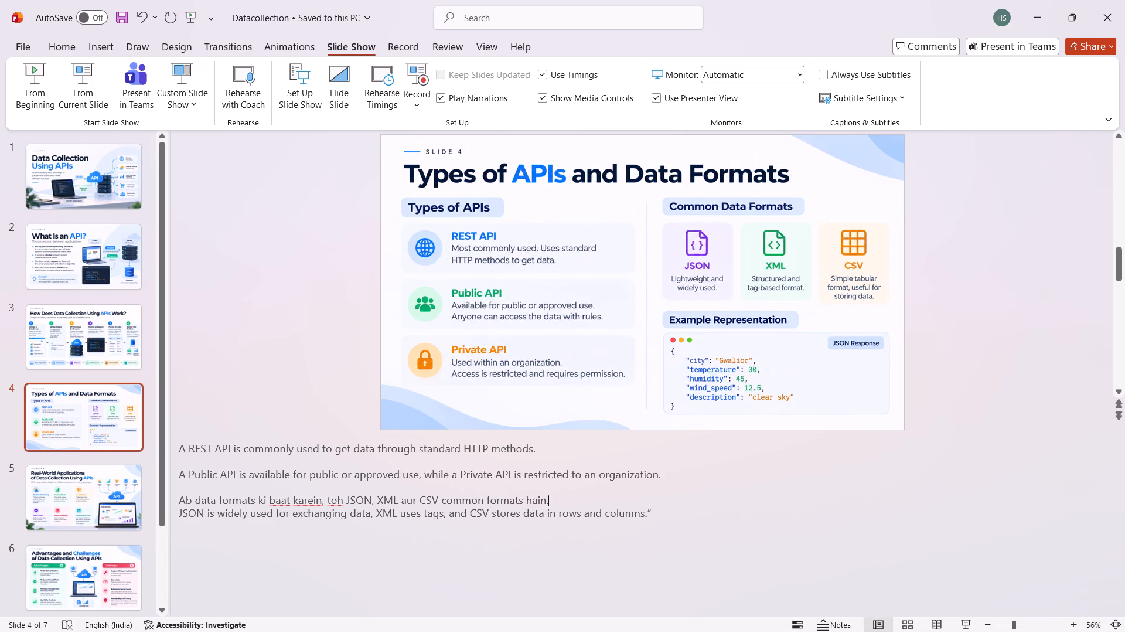
key("shift+Return")
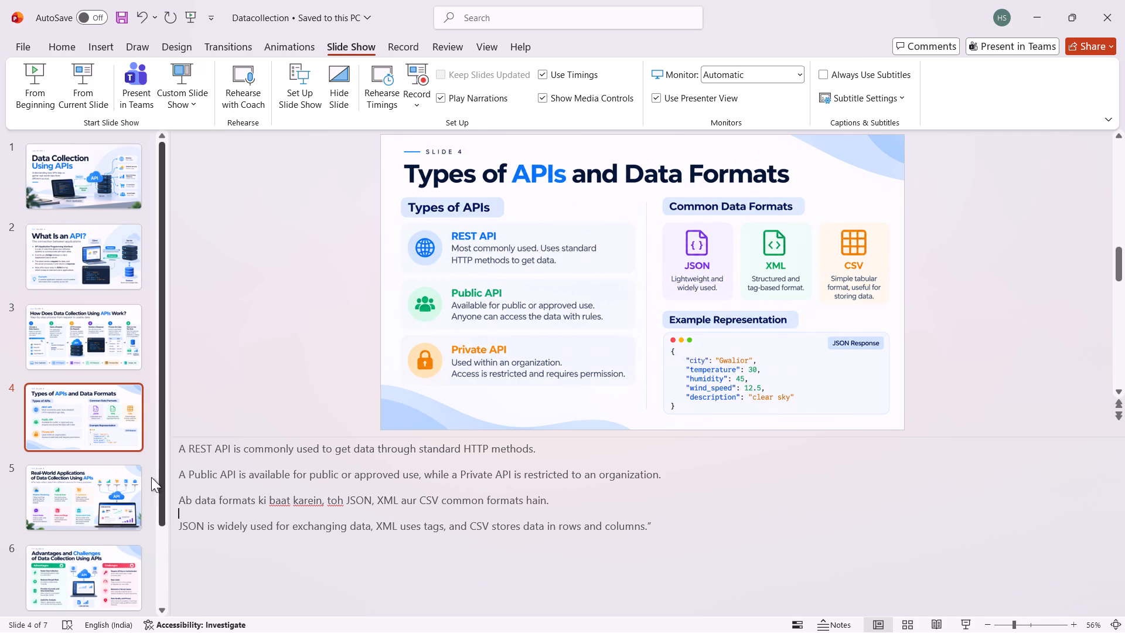
Copy ChatGPT's slide 5 script from the weather APIs example to "permitted public data" into slide 5's PowerPoint notes.
left_click(122, 484)
left_click(568, 606)
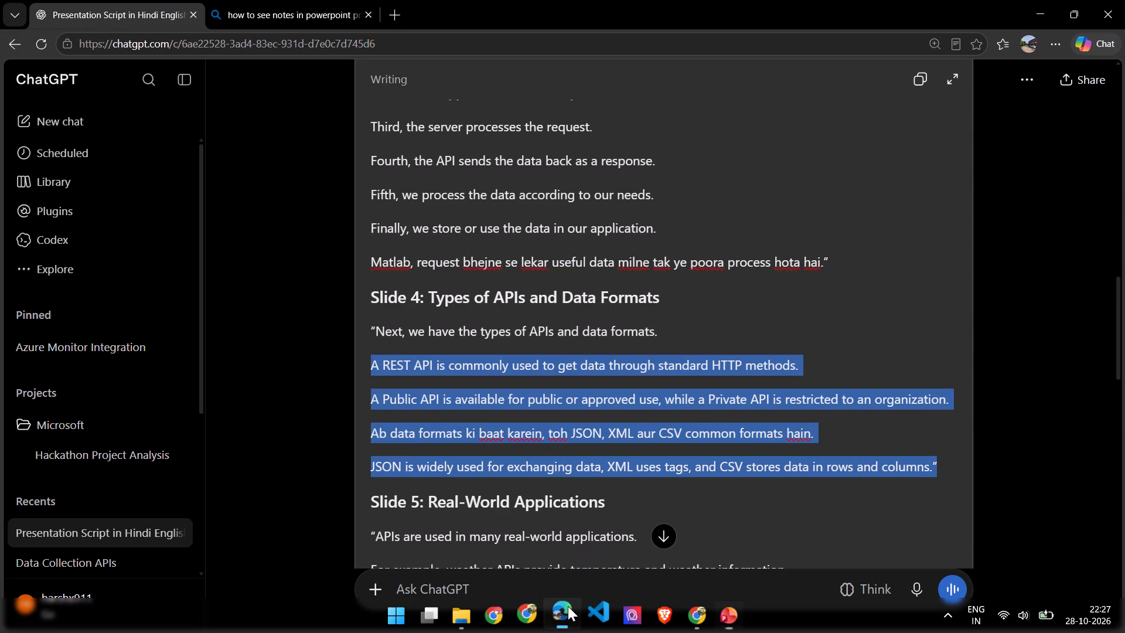
scroll(517, 338, "down", 1)
scroll(424, 380, "down", 1)
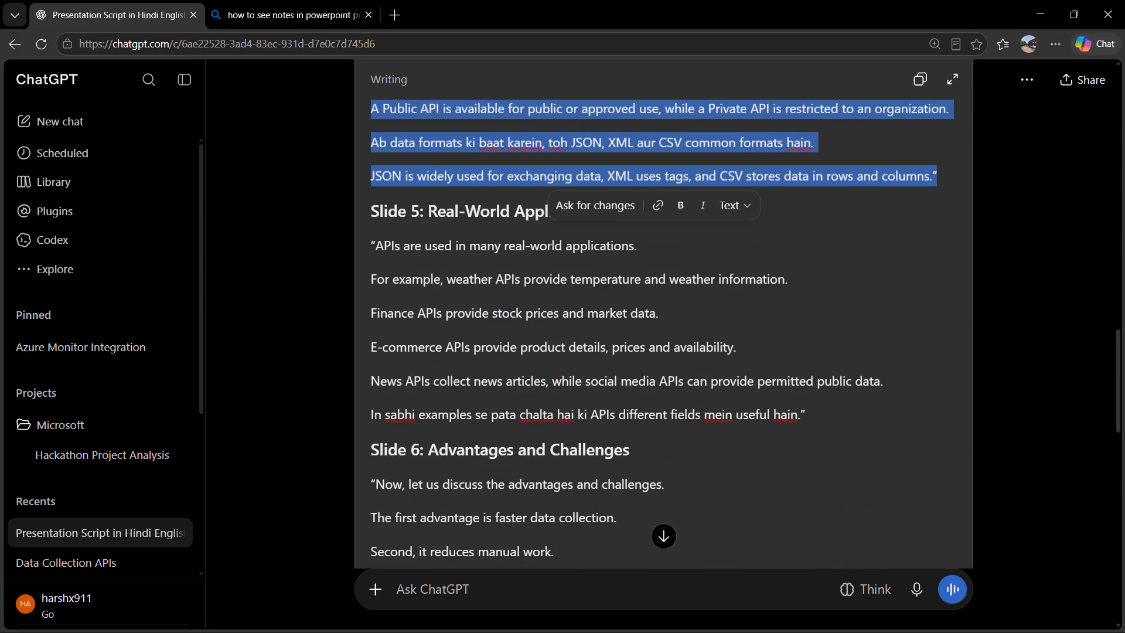
left_click(721, 610)
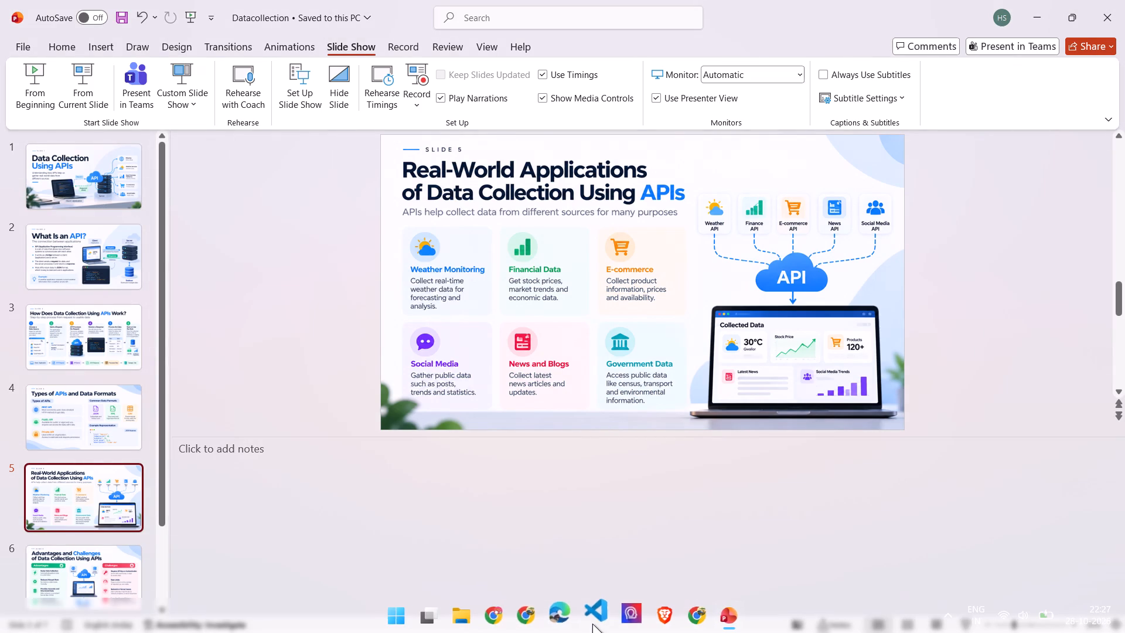
left_click(558, 617)
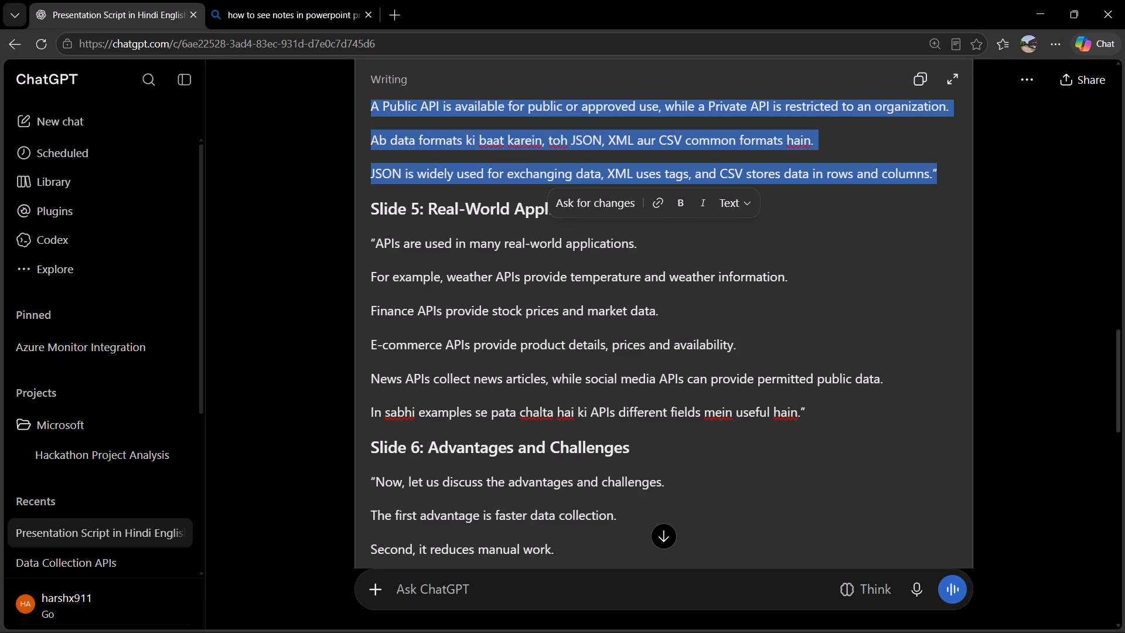
left_click_drag(370, 266, 465, 325)
left_click_drag(377, 279, 384, 281)
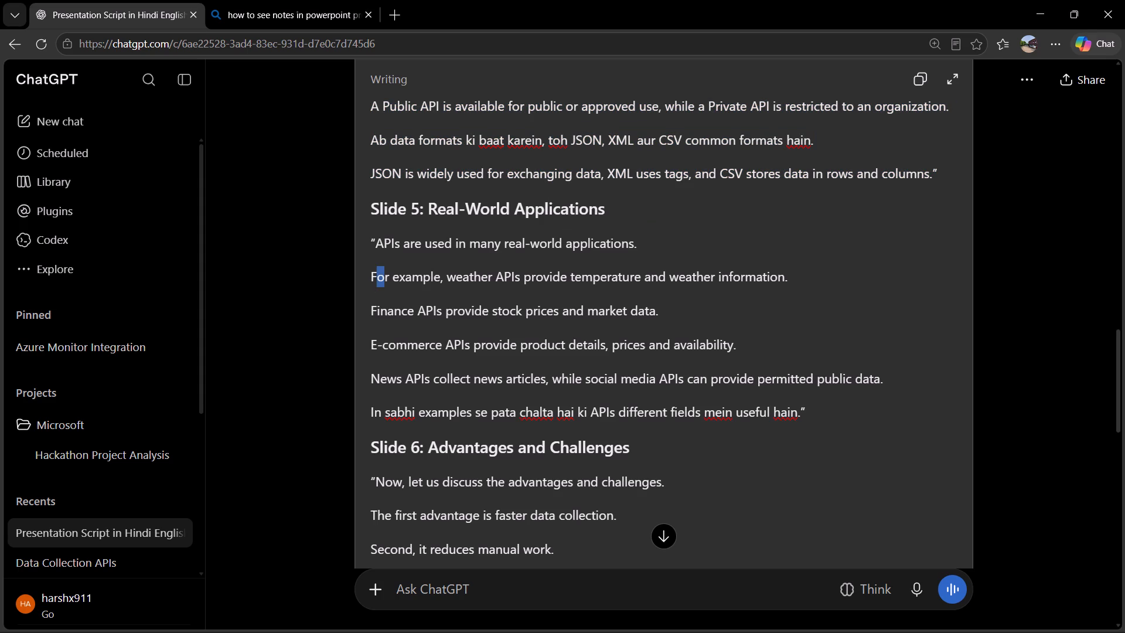
left_click_drag(384, 281, 897, 388)
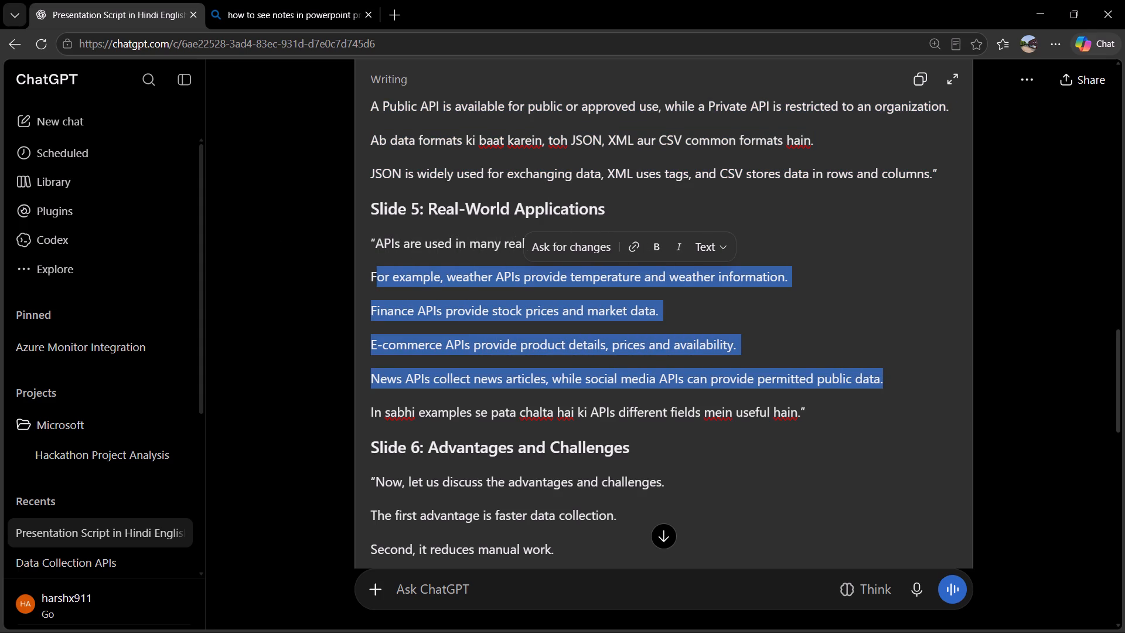
left_click_drag(897, 388, 899, 388)
key("ctrl+c")
left_click(739, 622)
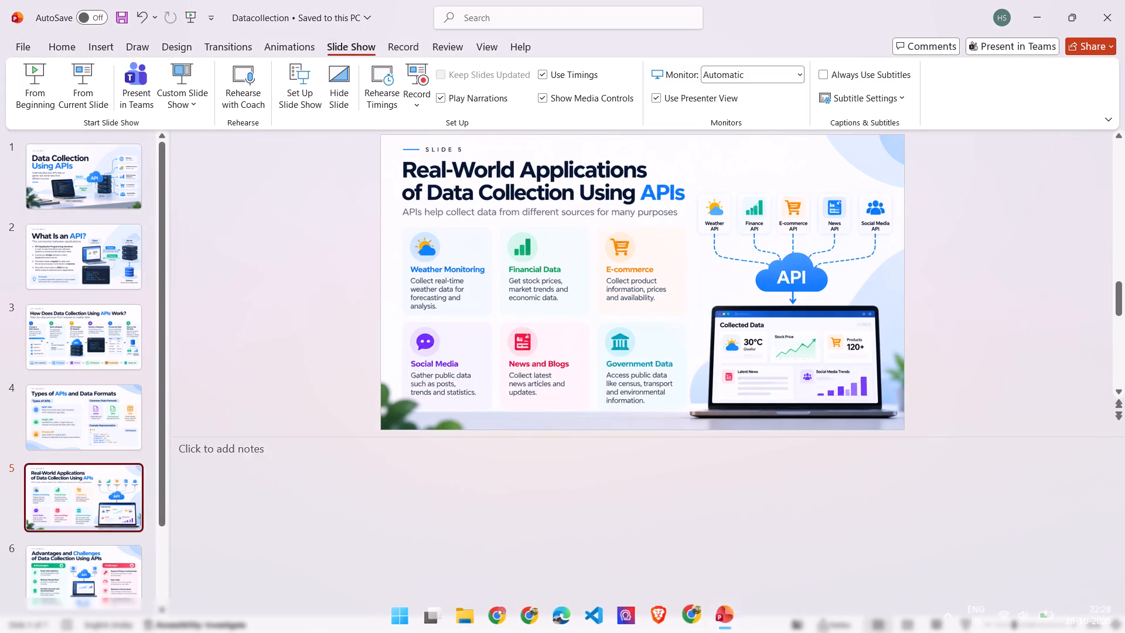
left_click(439, 486)
key("ctrl+v")
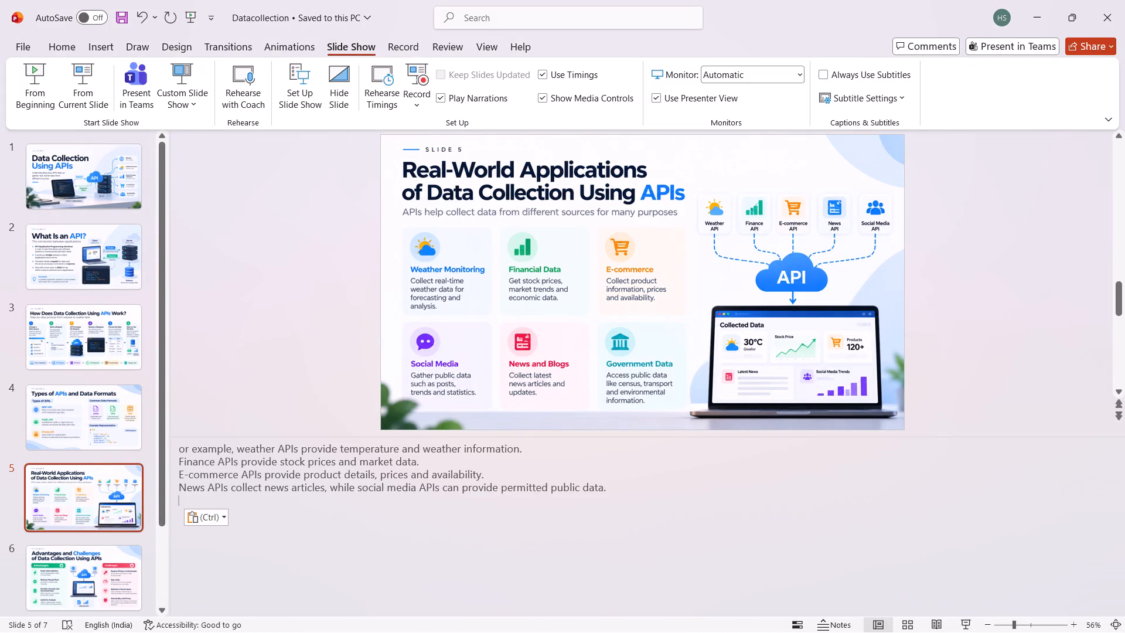
Add the missing "F" at the start of slide 5's notes so they begin with "For example".
left_click(176, 447)
key("shift+f")
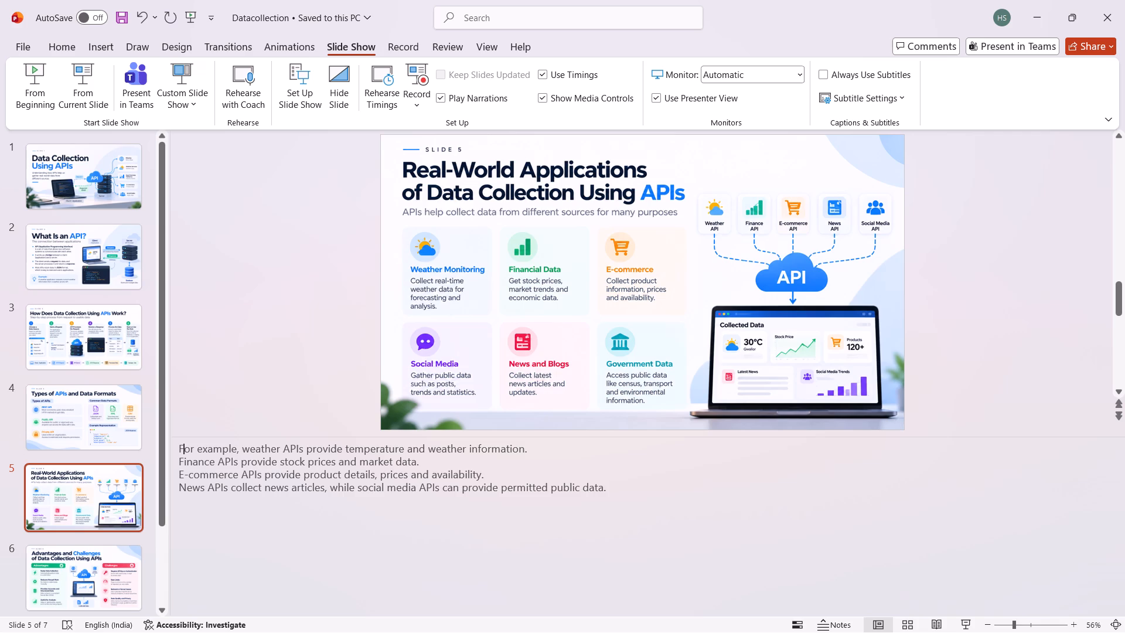
Separate the four sentences of slide 5's notes, from "For example" to "News APIs", with single blank lines.
left_click(542, 450)
key("shift+Return")
key("Down")
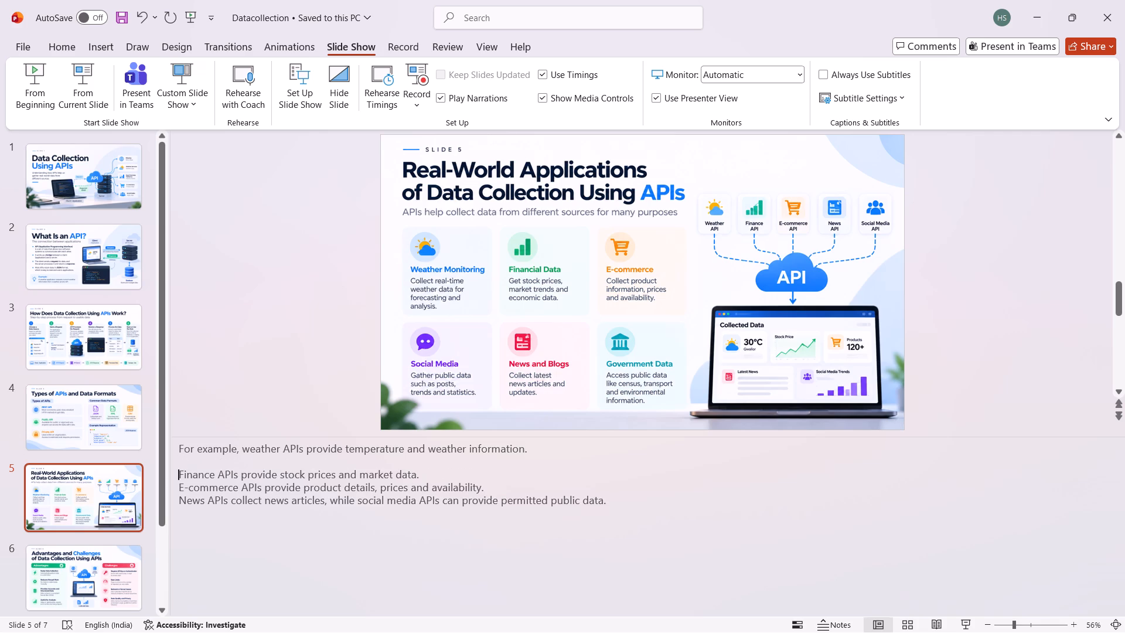
key("End")
key("shift+Return")
key("Down")
key("End")
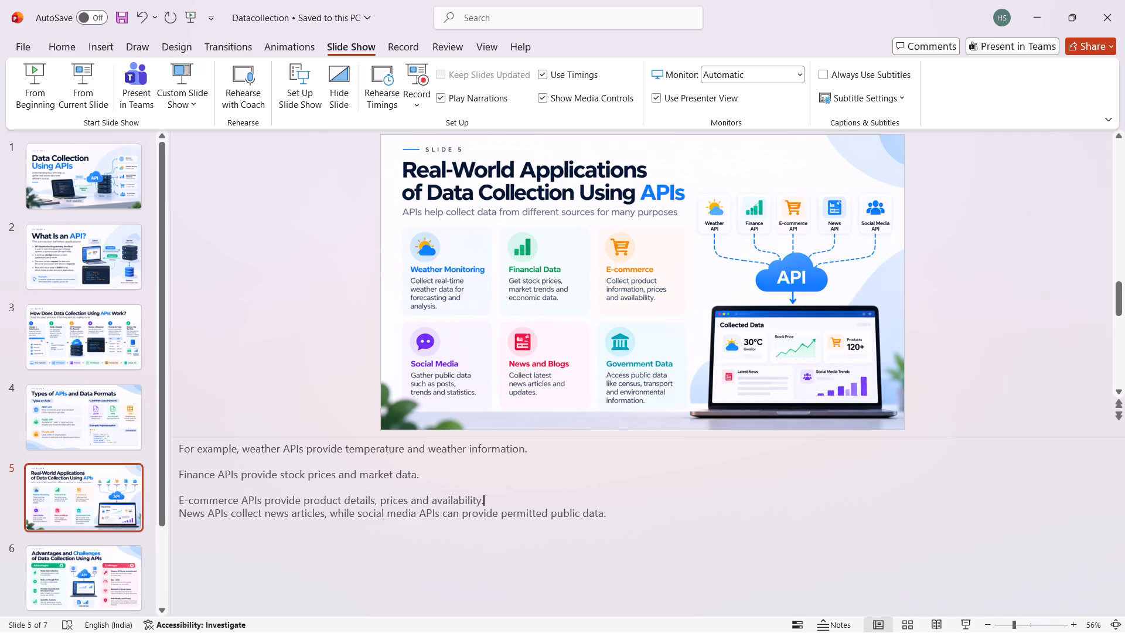
key("shift+Return")
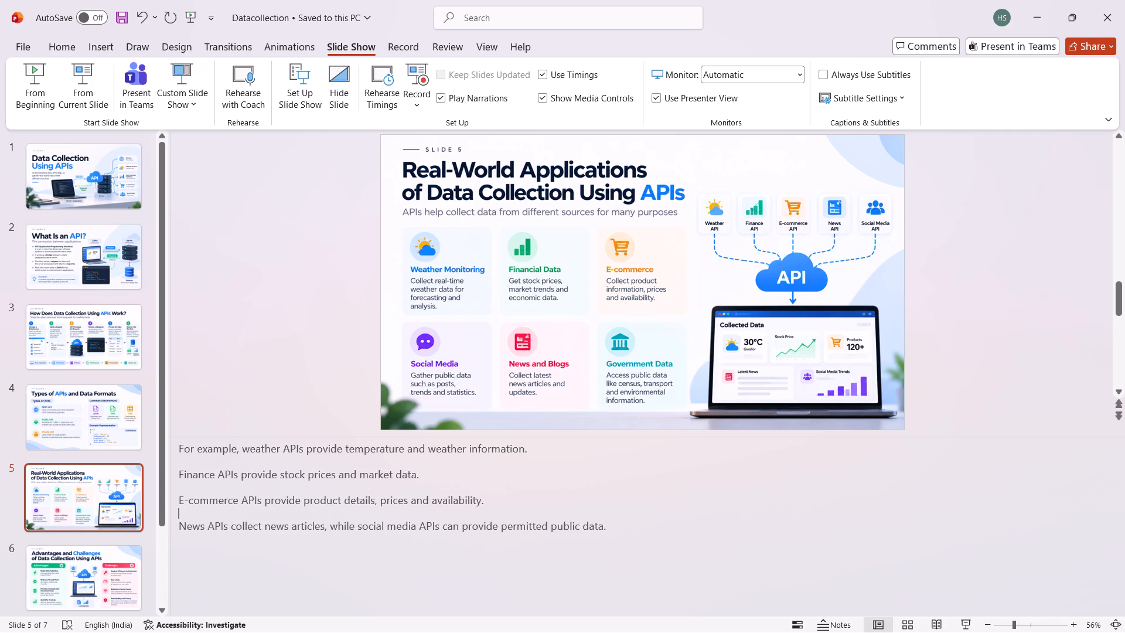
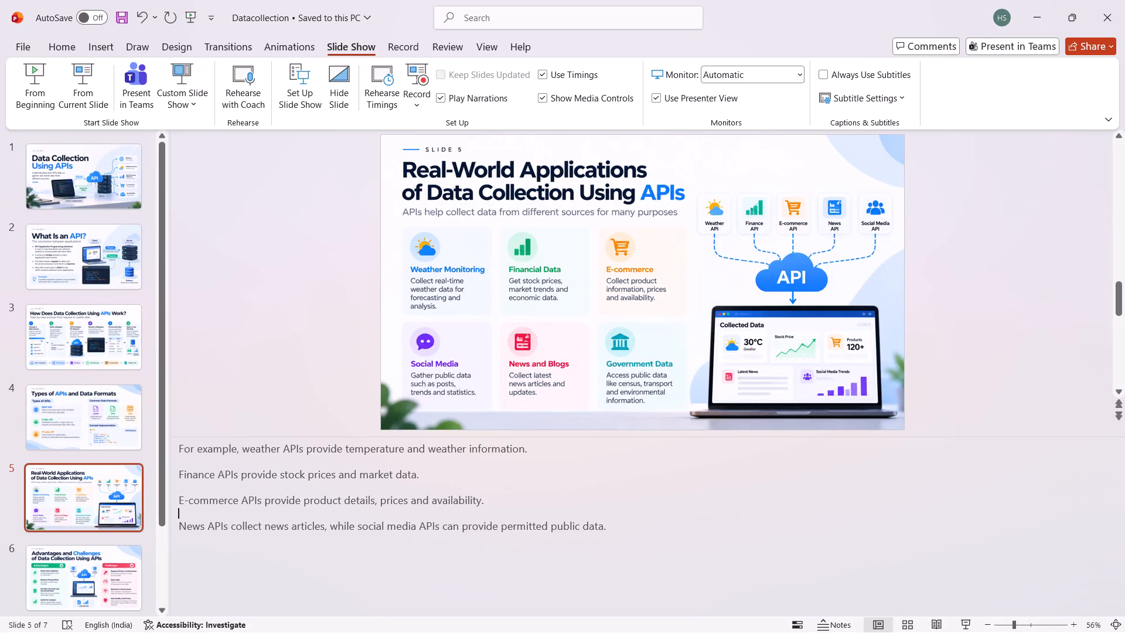
Split slide 5's last notes sentence before "while social media APIs", leaving a blank line between the two parts.
left_click(331, 531)
key("shift+Return")
key("shift+Return")
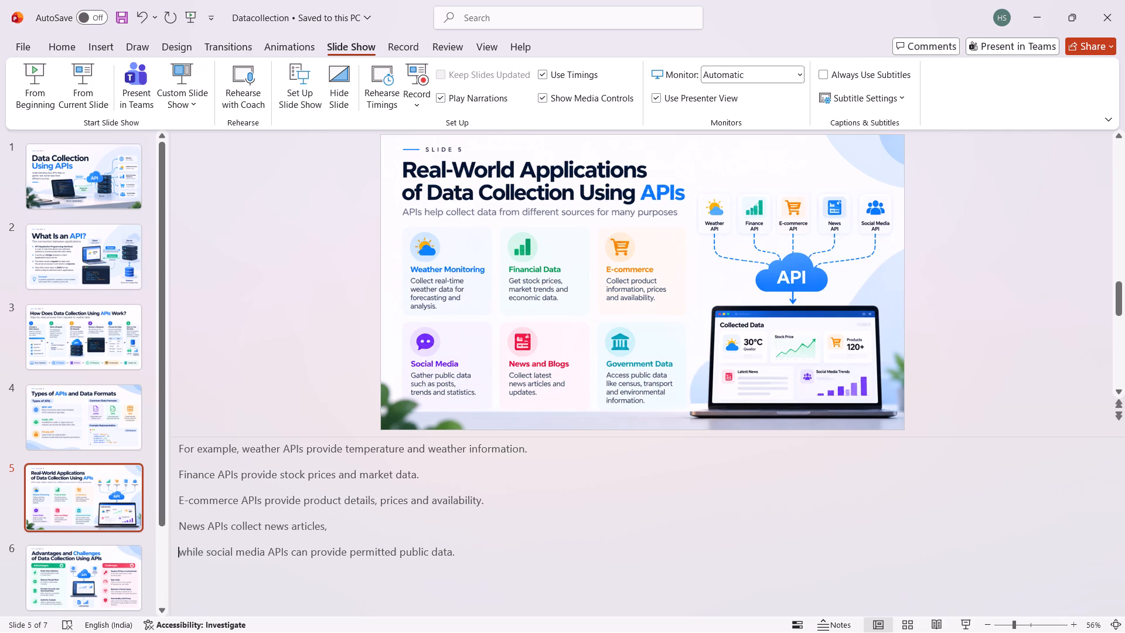
left_click(77, 559)
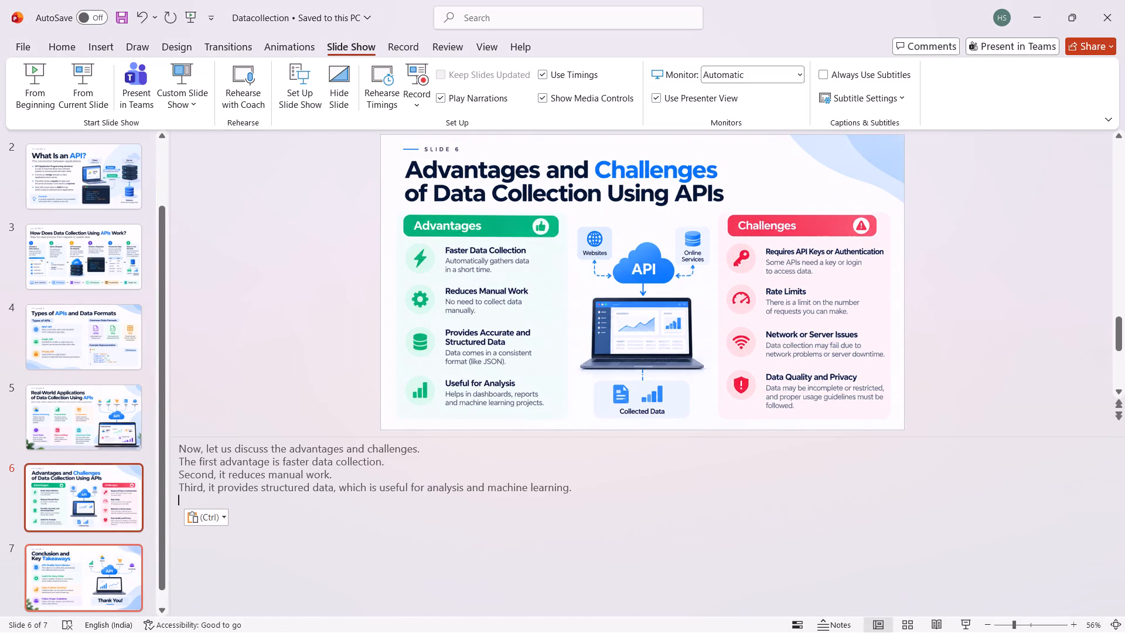
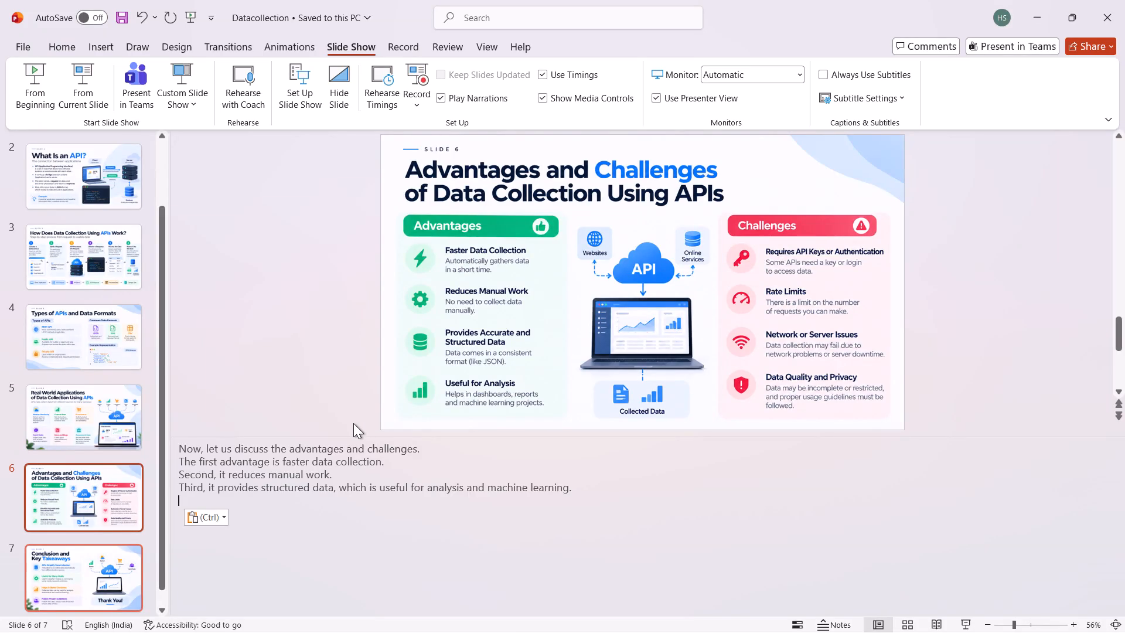
Insert a blank line after "Now, let us discuss the advantages and challenges." in slide 6's notes.
left_click(437, 448)
key("shift+Return")
key("shift+Return")
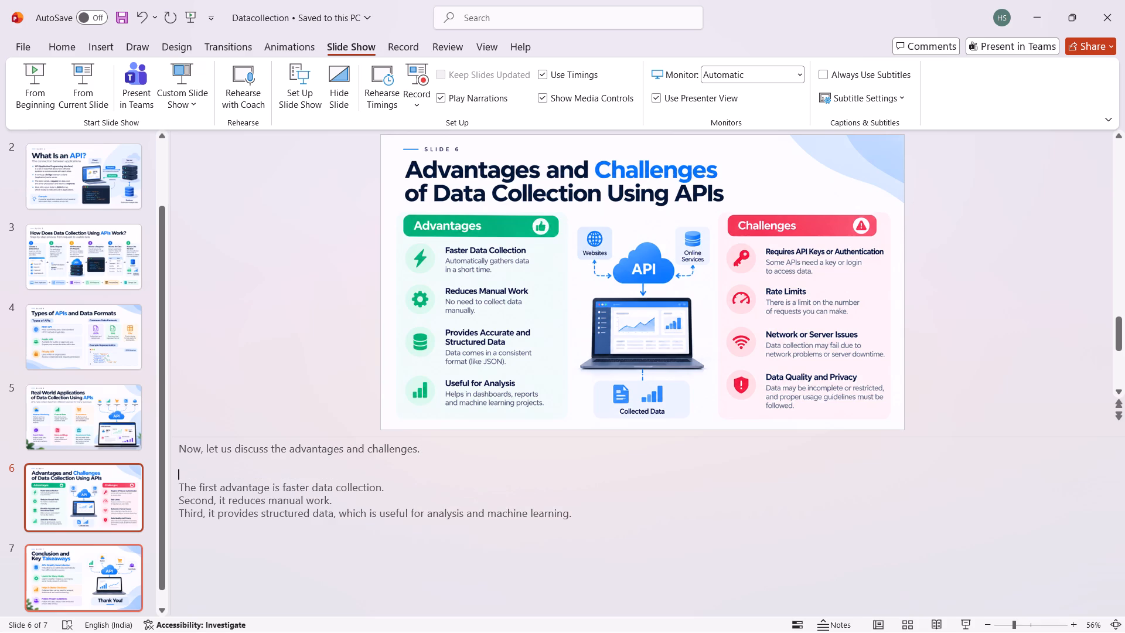
key("BackSpace")
key("Down")
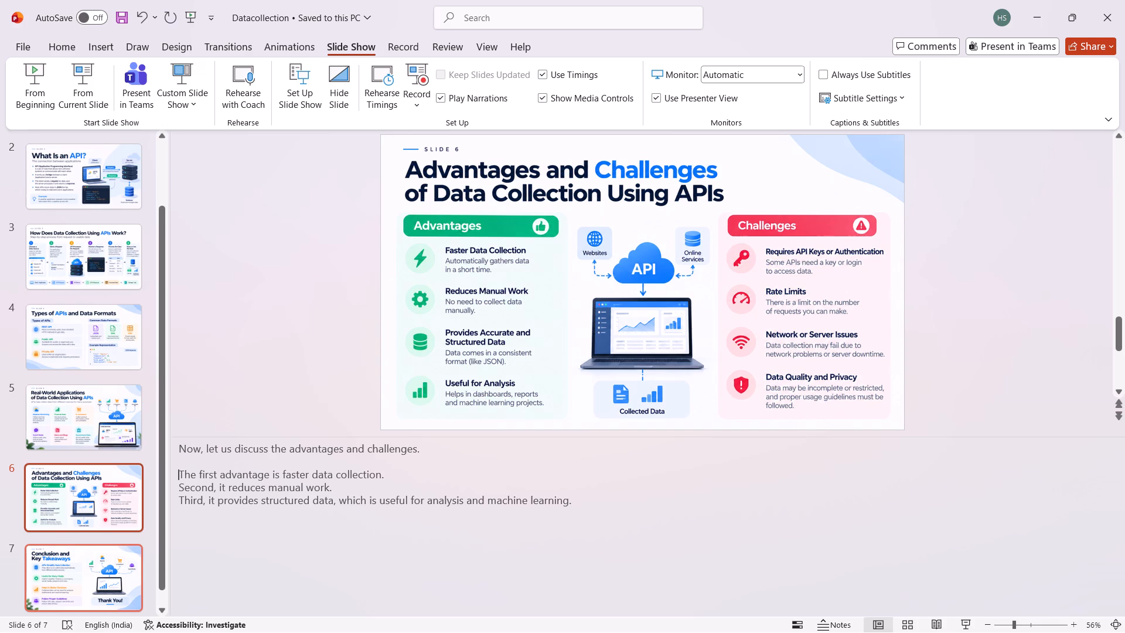
Replace the three advantage sentences in slide 6's notes with the short line "Faster Data collection".
left_click_drag(588, 506, 190, 479)
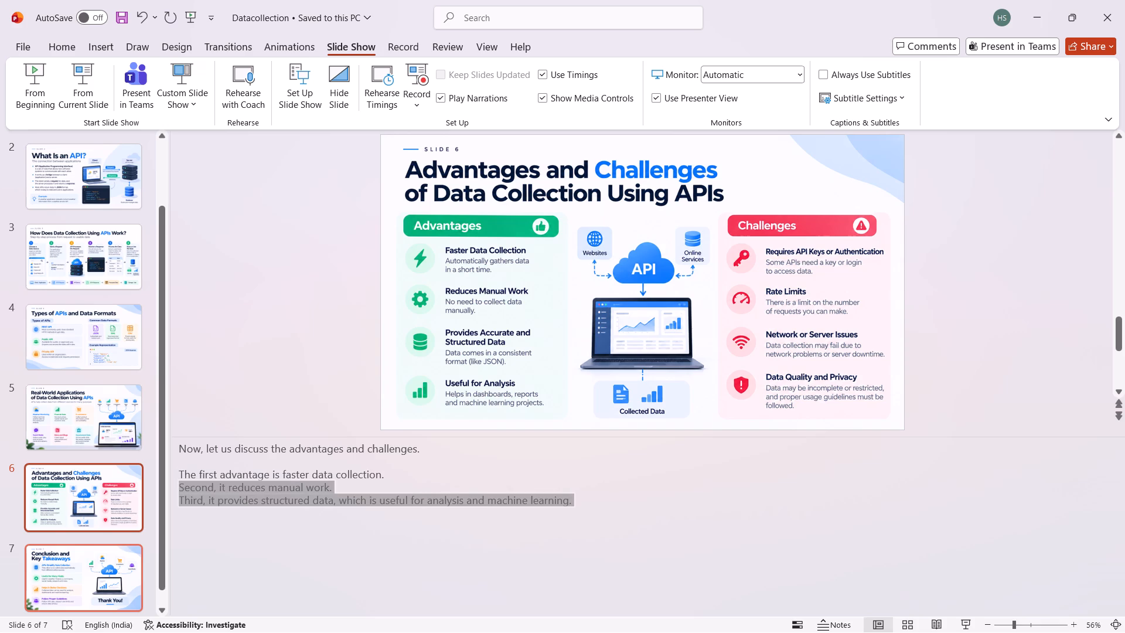
left_click_drag(190, 479, 182, 475)
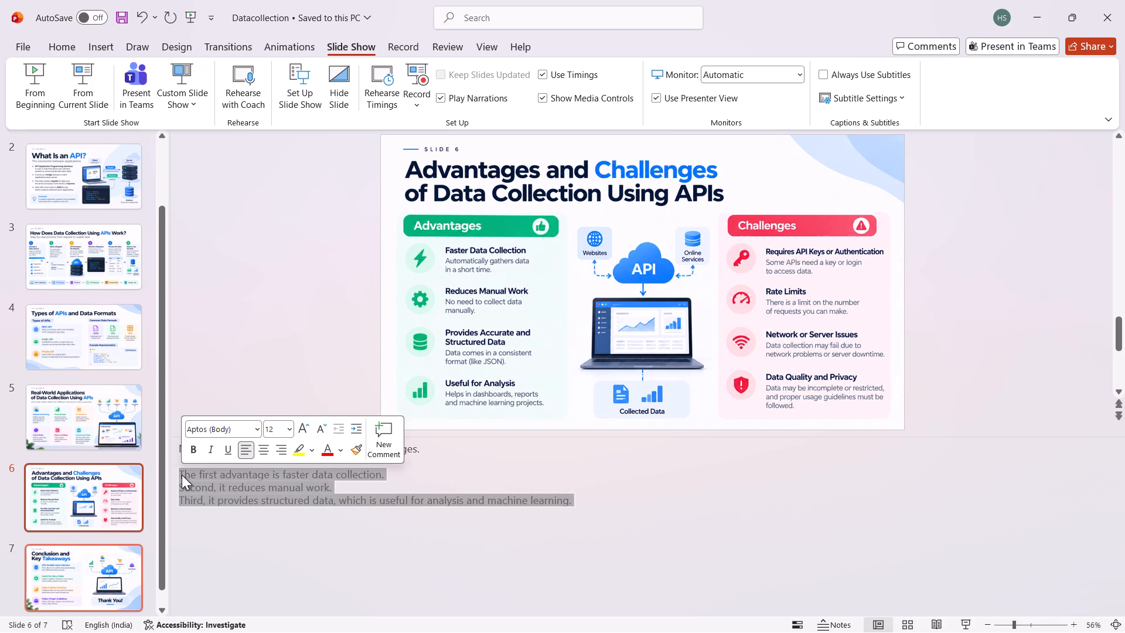
key("BackSpace")
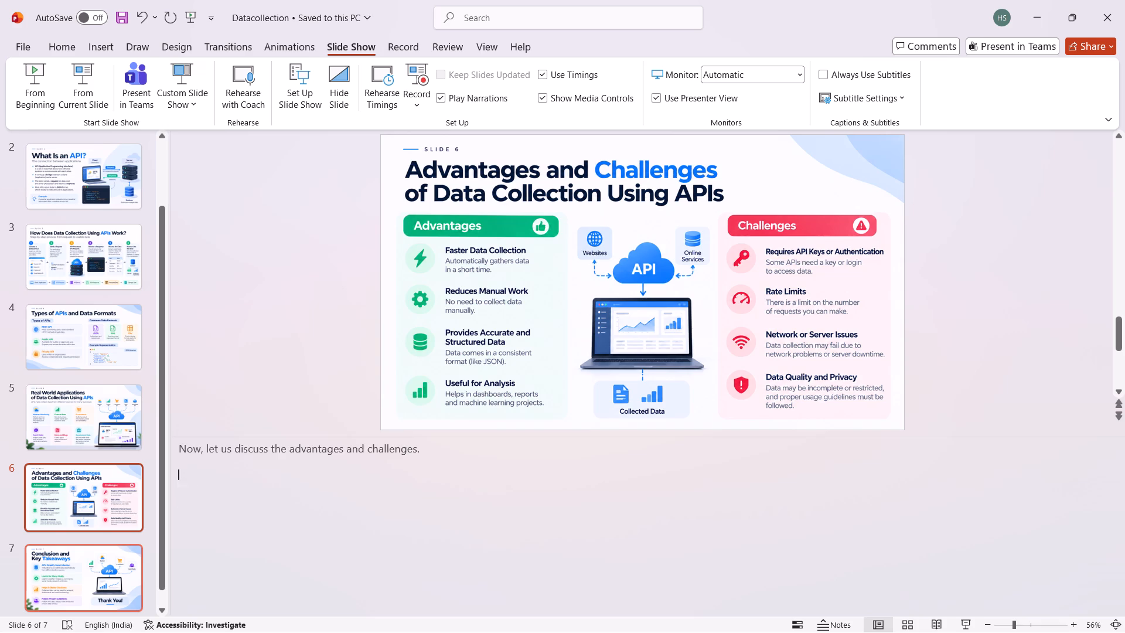
type("Fastrer")
key("space")
key("BackSpace")
key("BackSpace")
key("BackSpace")
key("BackSpace")
type("er Data collecr")
key("BackSpace")
type("tion")
key("space")
Add the line "Redude manual work" below "Faster Data collection", separated by a blank line.
key("shift+Return")
key("shift+Return")
type("Res")
key("BackSpace")
type("duece")
key("space")
key("BackSpace")
key("BackSpace")
key("BackSpace")
key("BackSpace")
type("de manual work")
Add the line "Provide accurate structured data" below the manual work line, separated by a blank line.
key("shift+Return")
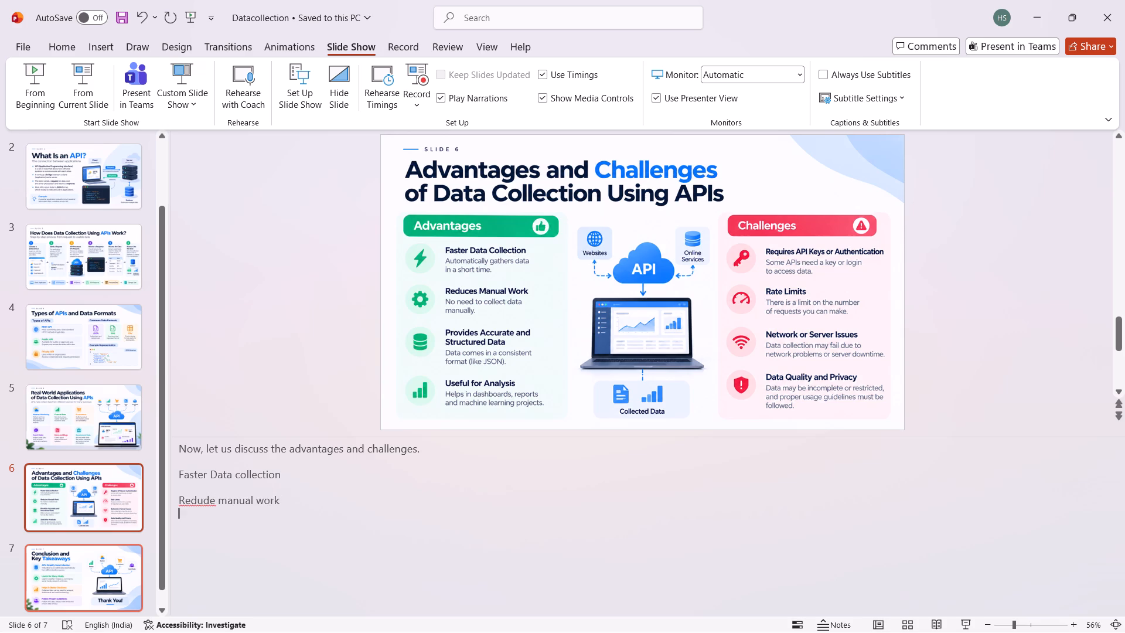
key("shift+Return")
type("Prov")
type("ide ac")
key("BackSpace")
key("c")
type("urate sturev")
key("BackSpace")
key("BackSpace")
type("uctured s")
key("BackSpace")
type("data")
key("space")
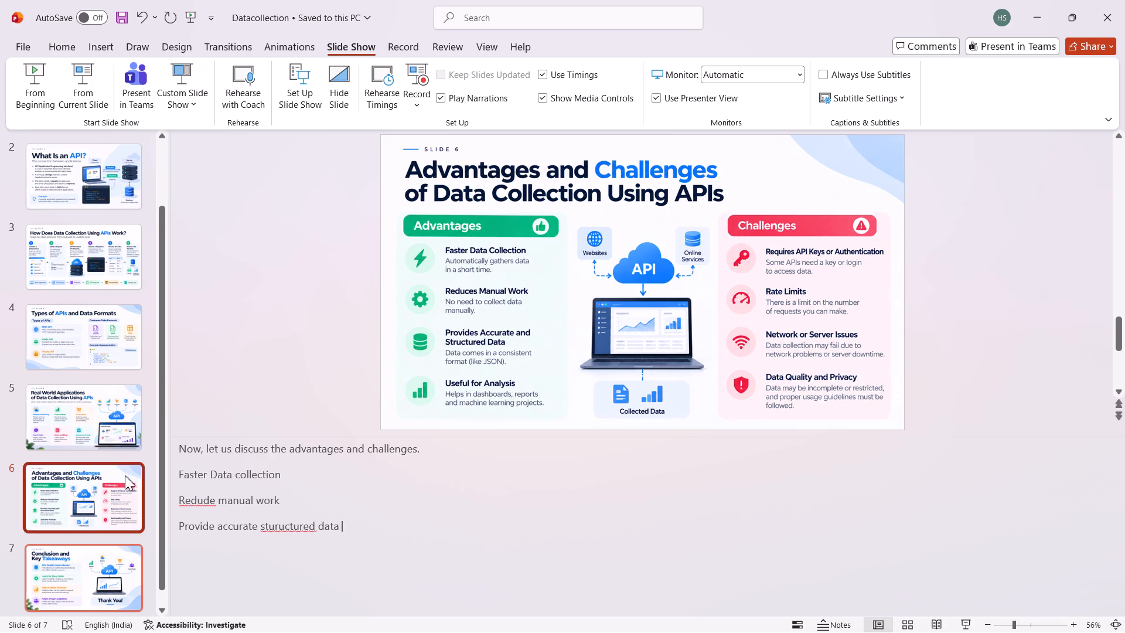
left_click(268, 525)
left_click(272, 525)
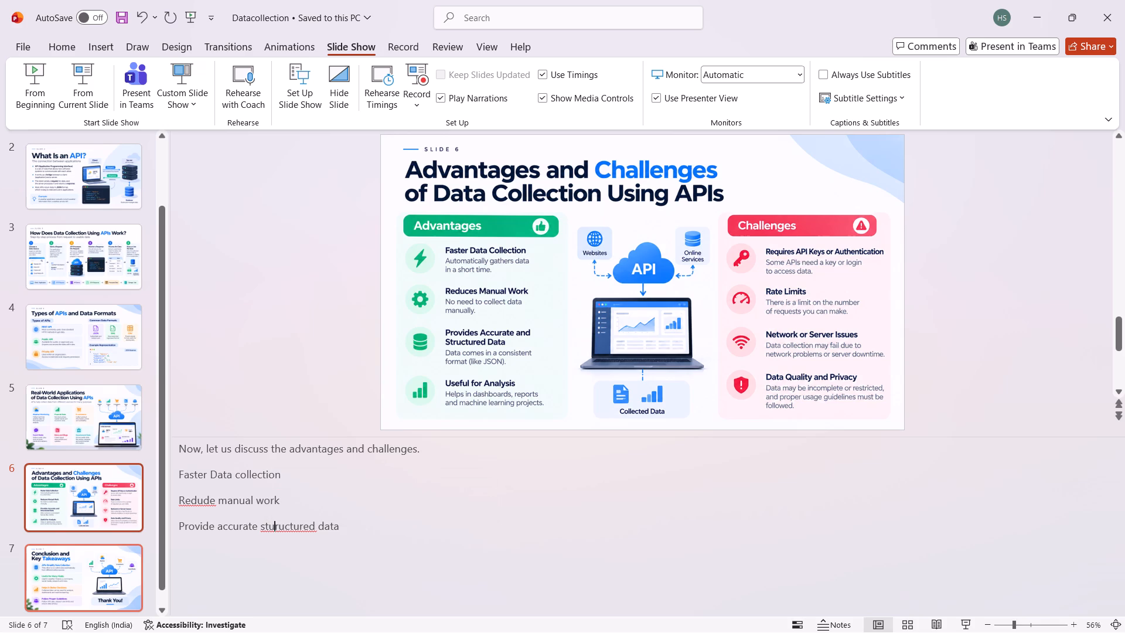
key("BackSpace")
left_click(351, 527)
key("shift+Return")
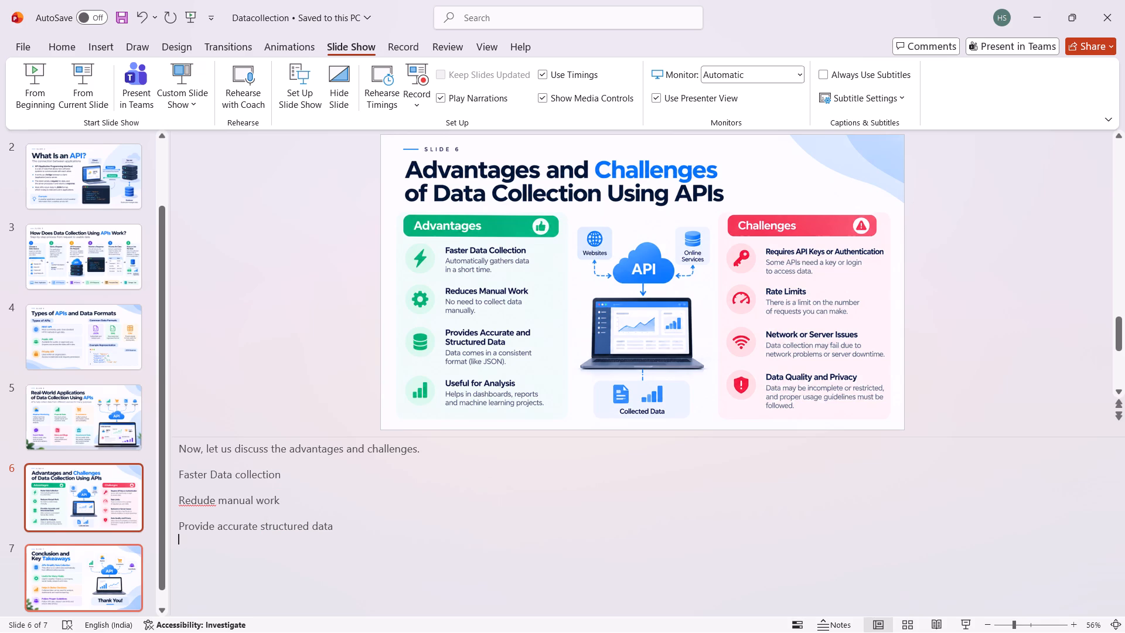
Correct the misspelled first word of the manual work line to "Reduces".
left_click(210, 499)
key("Right")
key("BackSpace")
key("BackSpace")
type("ces")
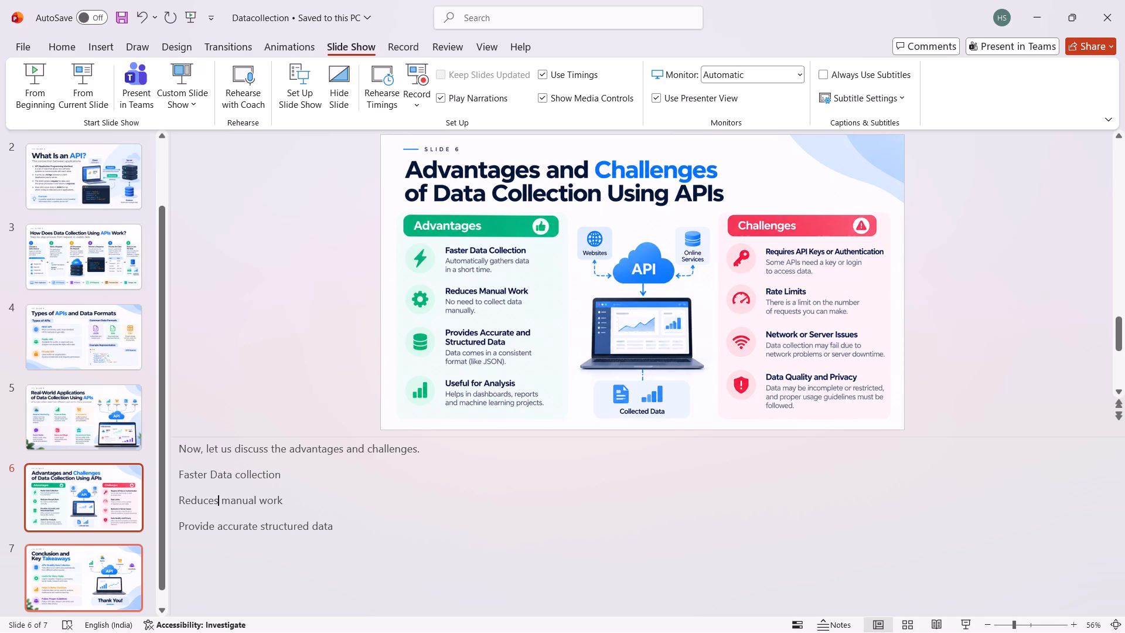
Add the heading "Advantages" directly above the "Faster Data collection" line in slide 6's notes.
left_click(359, 524)
key("Down")
key("Down")
key("Down")
key("Down")
key("Up")
key("Up")
key("Up")
key("Up")
key("Up")
key("Up")
key("shift+Return")
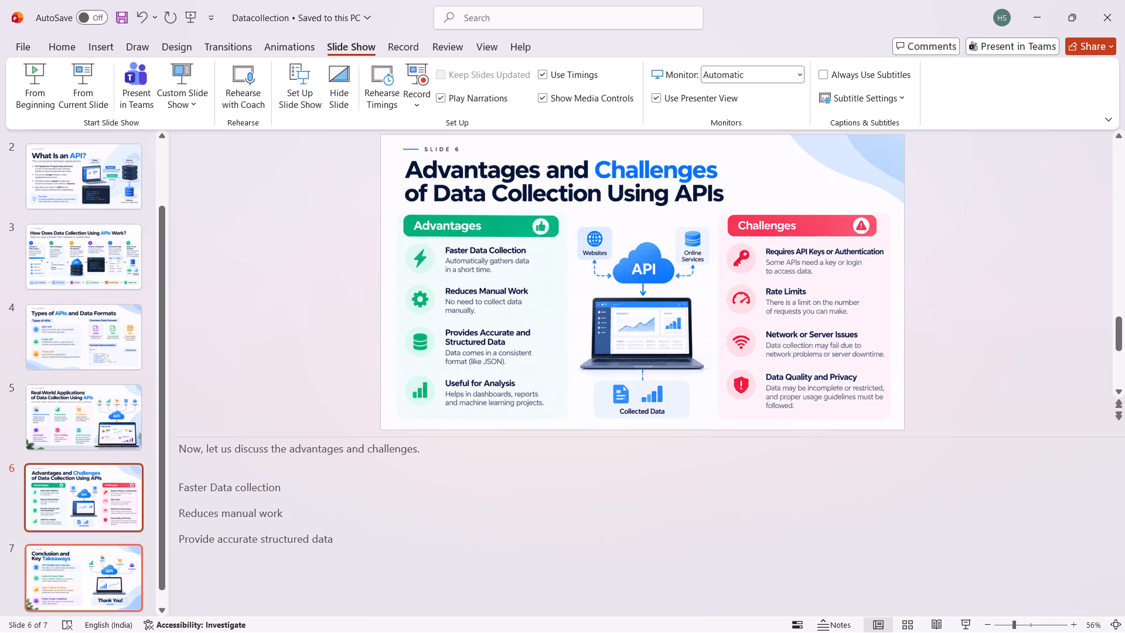
type("Advan")
type("tages")
Add the line "Useful for analysis" below "Provide accurate structured data", separated by a blank line.
left_click(358, 543)
key("shift+Return")
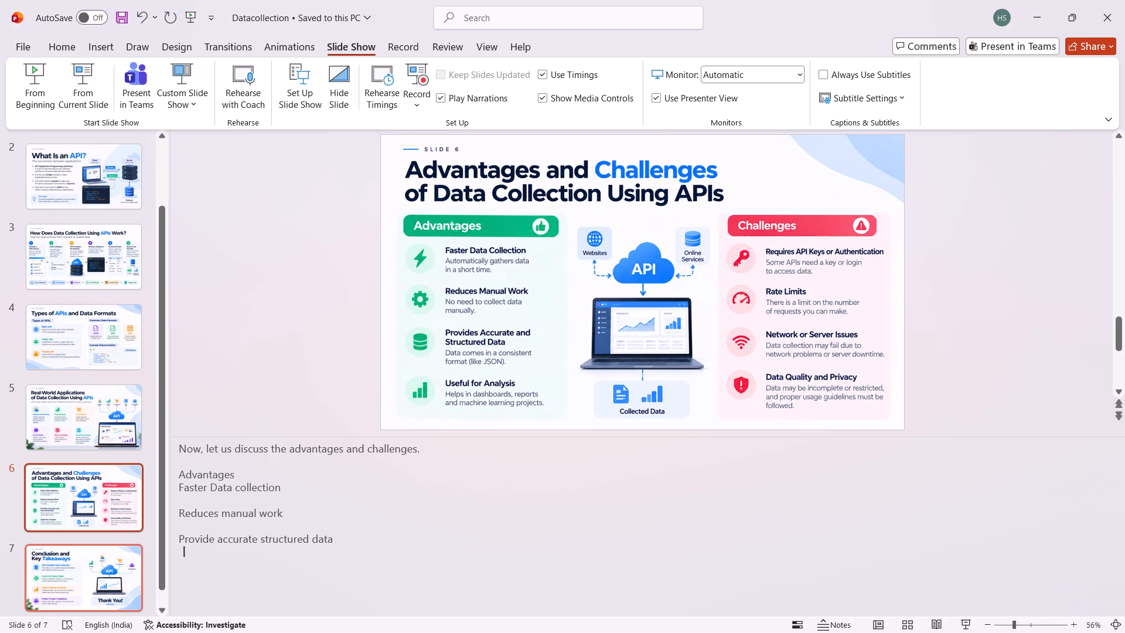
key("shift+Return")
type("USe")
key("BackSpace")
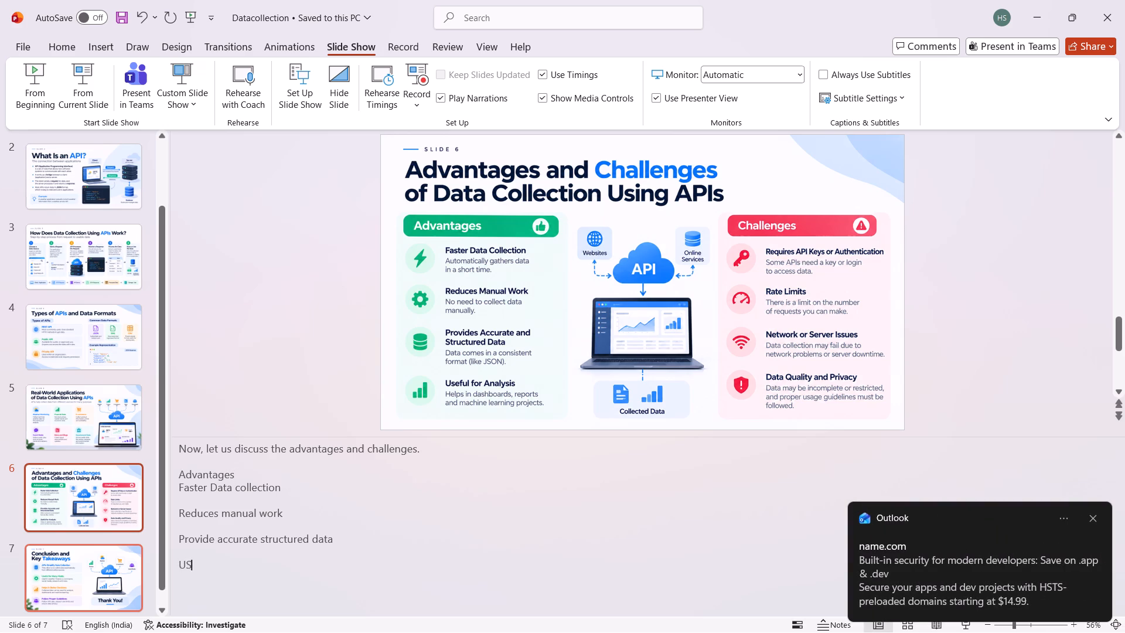
key("BackSpace")
type("se")
type("fu")
key("BackSpace")
type("ul")
key("space")
type("for am")
key("BackSpace")
type("nal")
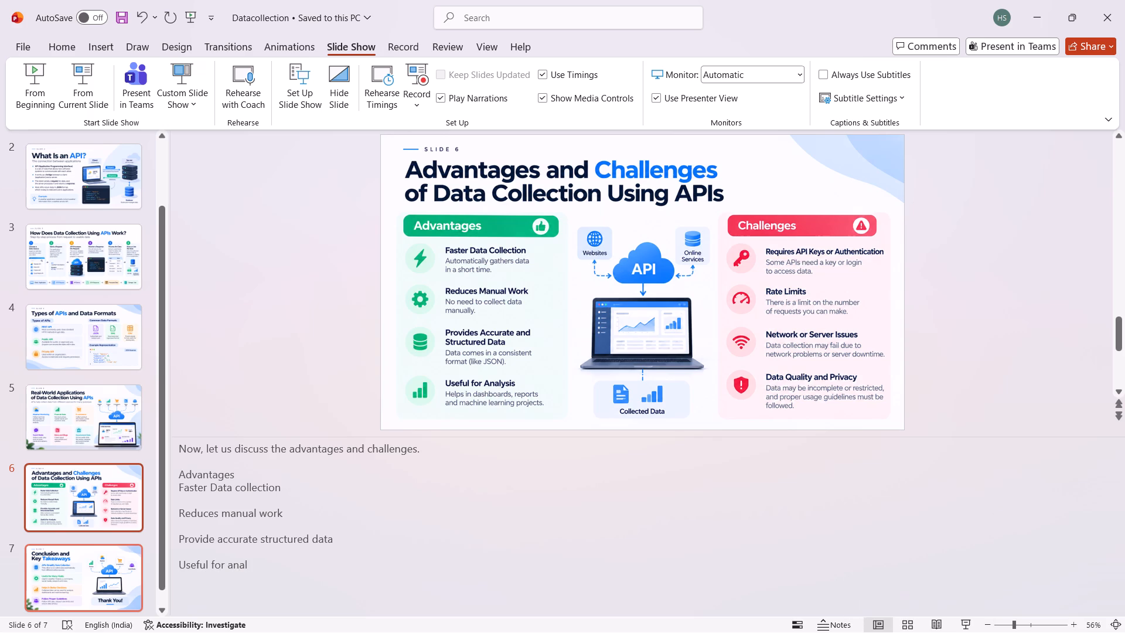
key("u")
key("BackSpace")
type("ysis")
key("shift+Return")
Add the heading "Disadvantages" below "Useful for analysis" in slide 6's notes, separated by a blank line.
key("shift+Return")
key("shift+Return")
key("BackSpace")
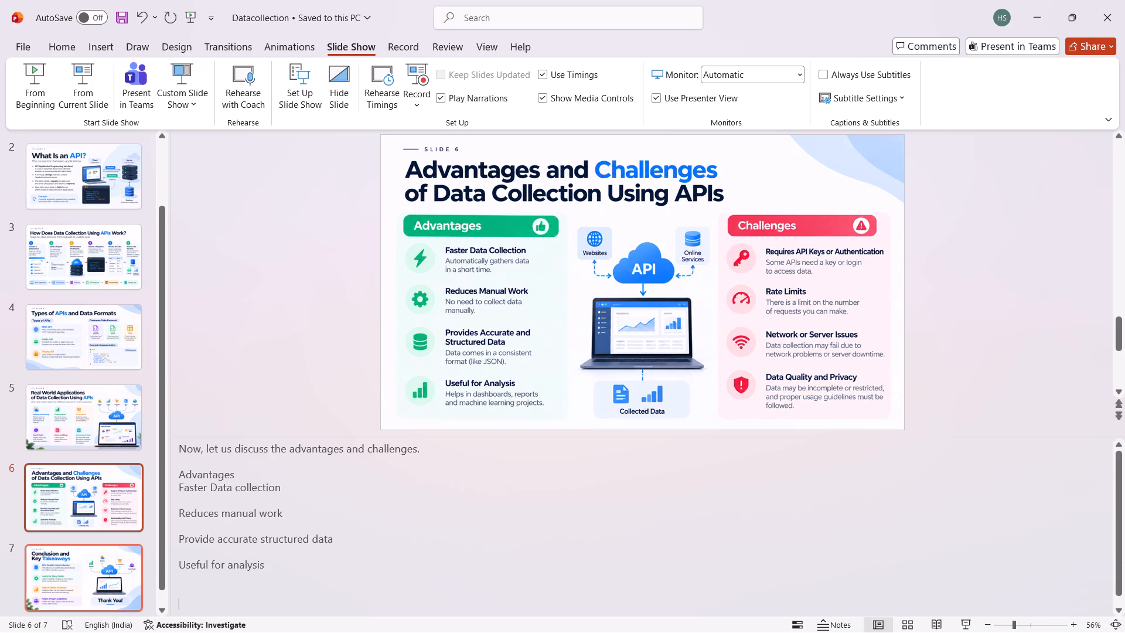
type("Disadvantagess")
key("Return")
key("BackSpace")
key("BackSpace")
key("shift+Return")
key("shift+Return")
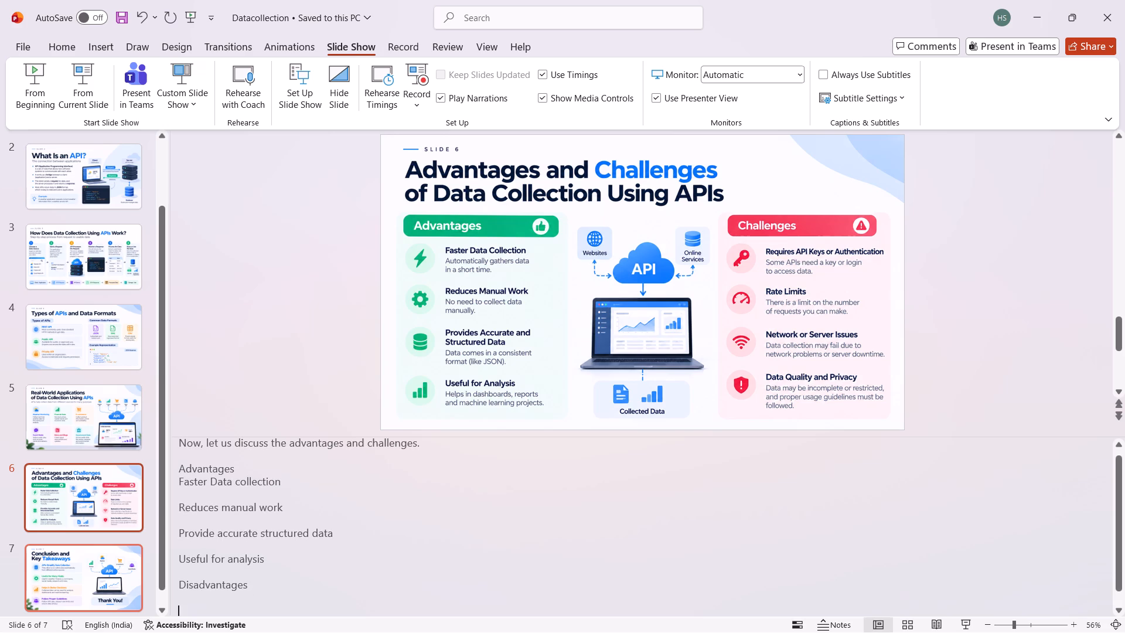
key("backslash")
key("BackSpace")
key("BackSpace")
Add the line "Require api keys and Authentication" directly below the "Disadvantages" heading in slide 6's notes.
scroll(381, 390, "down", 1)
scroll(293, 443, "up", 1)
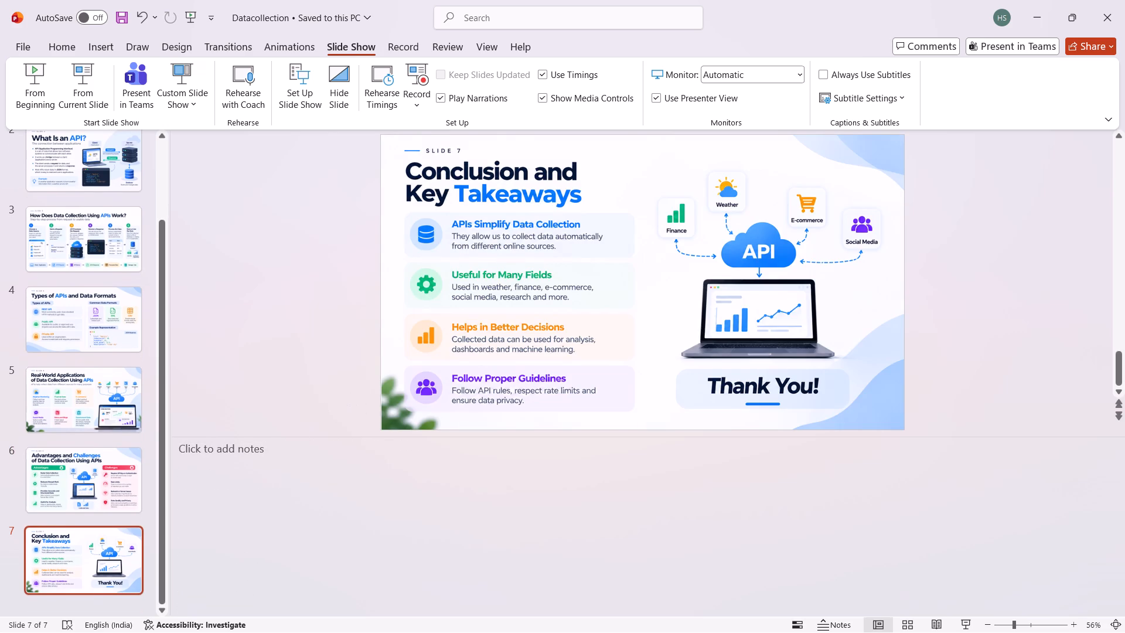
scroll(295, 506, "up", 2)
scroll(314, 396, "up", 1)
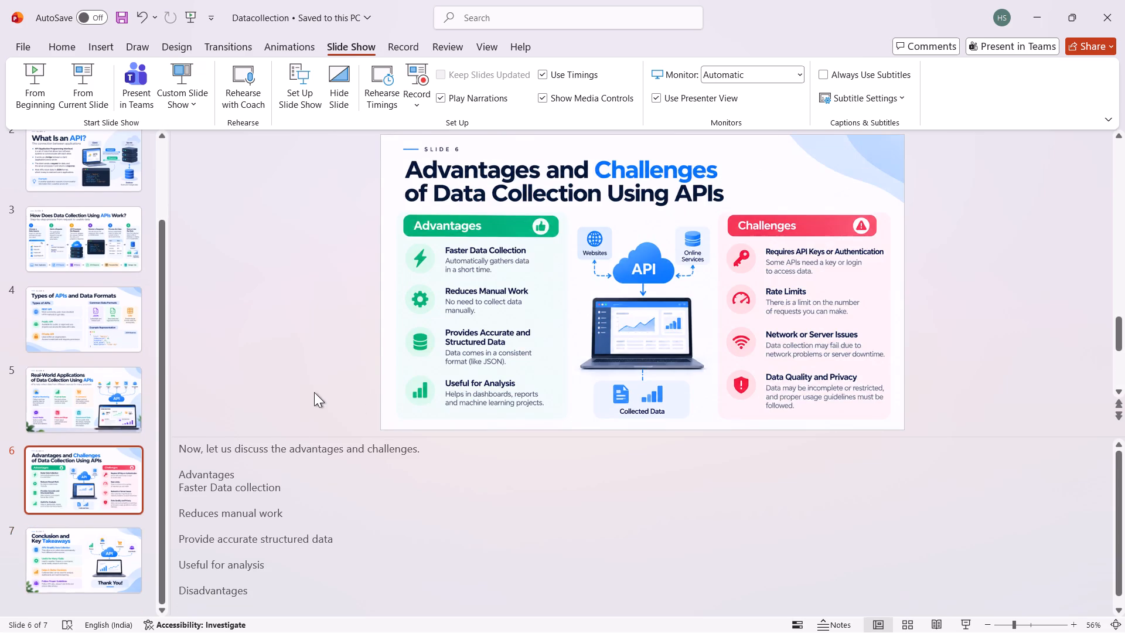
left_click(279, 586)
key("shift+Return")
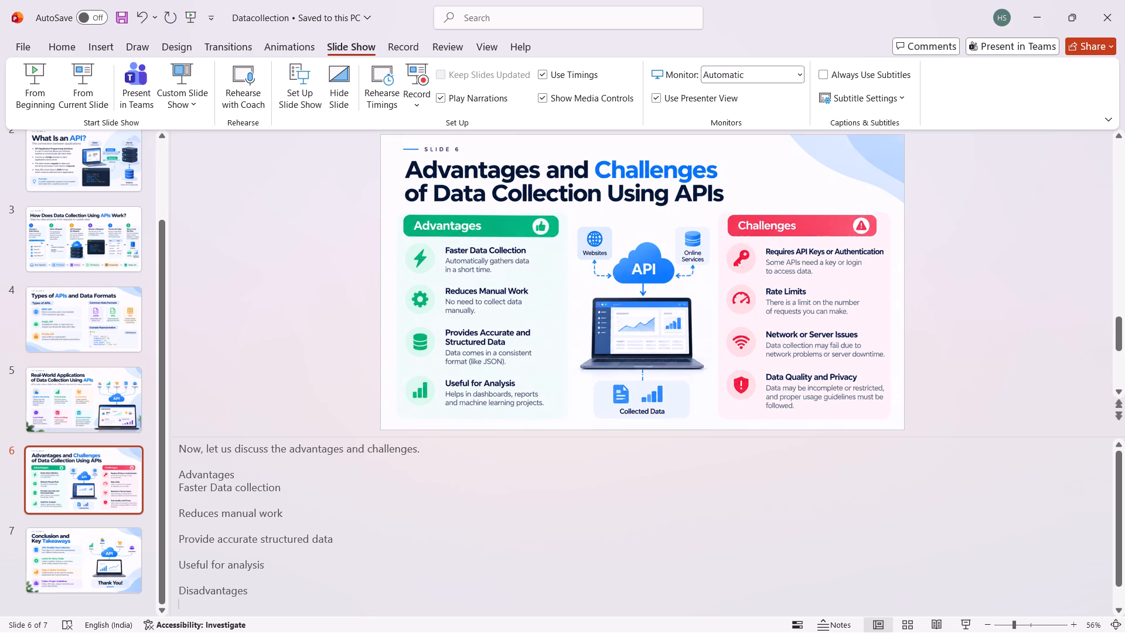
type("Requrw")
key("space")
key("BackSpace")
key("BackSpace")
key("BackSpace")
type("ire")
key("space")
type("Ai")
key("BackSpace")
type("pis")
key("space")
key("BackSpace")
key("BackSpace")
key("BackSpace")
key("BackSpace")
key("BackSpace")
type("api keys and")
key("space")
type("Au")
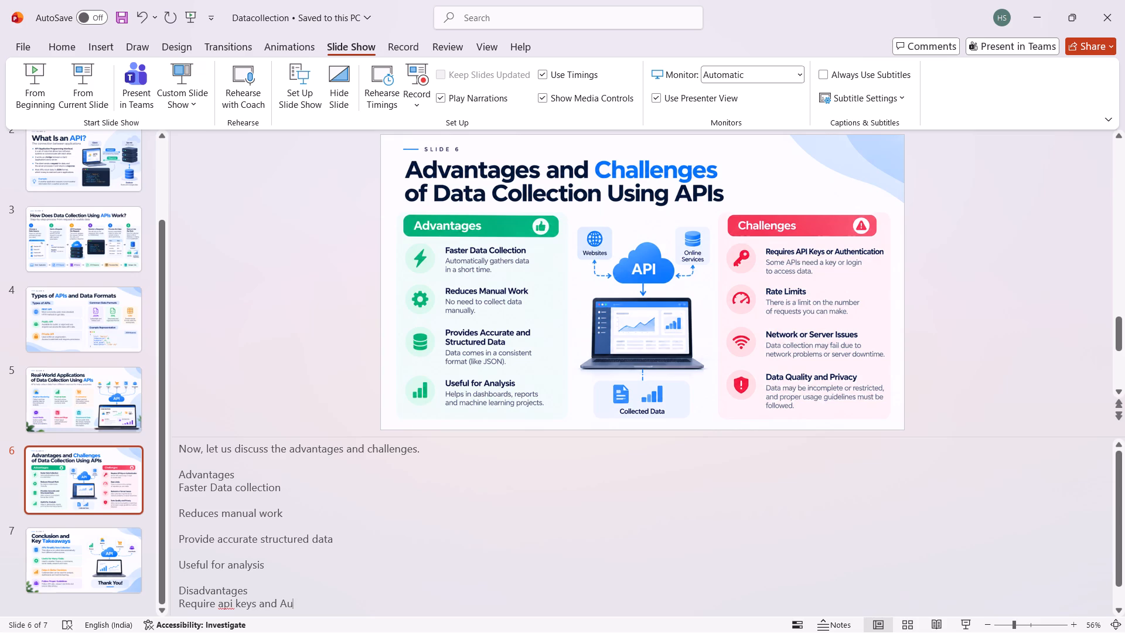
type("then")
key("t")
key("BackSpace")
type("tication")
Add the line "Rate limits" directly below the API keys and authentication line.
key("shift+Return")
type("Rates")
key("BackSpace")
key("space")
type("limits")
key("space")
Add the line "Network/server issue" directly below "Rate limits" in the notes.
key("shift+Return")
key("shift+Return")
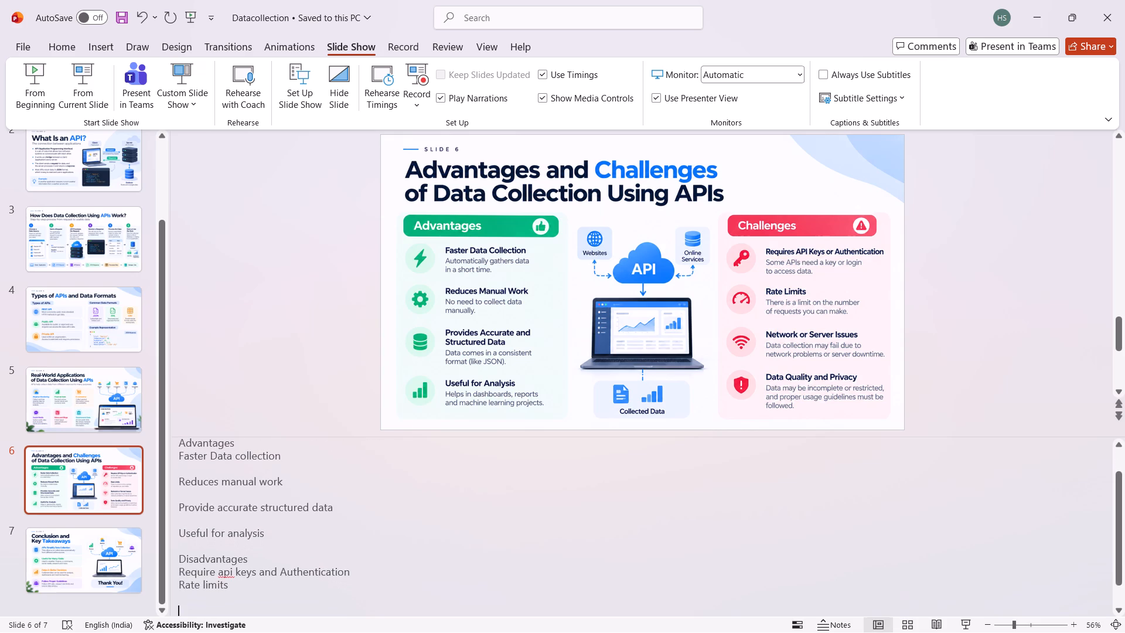
key("BackSpace")
type("Networ")
type("k/server issue")
Add the line "Data Quality and privacy" directly below "Network/server issue" in the notes.
key("shift+Return")
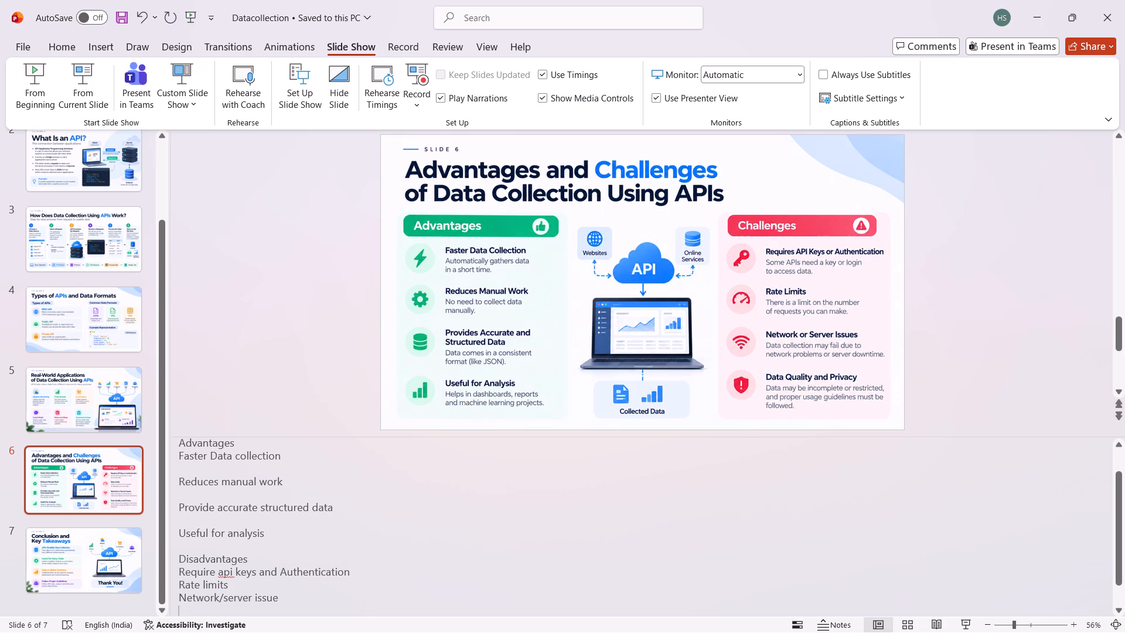
type("Data")
key("space")
key("shift+q")
type("uality amd")
key("space")
key("BackSpace")
key("BackSpace")
key("BackSpace")
type("nd")
key("space")
type("priva")
type("cy")
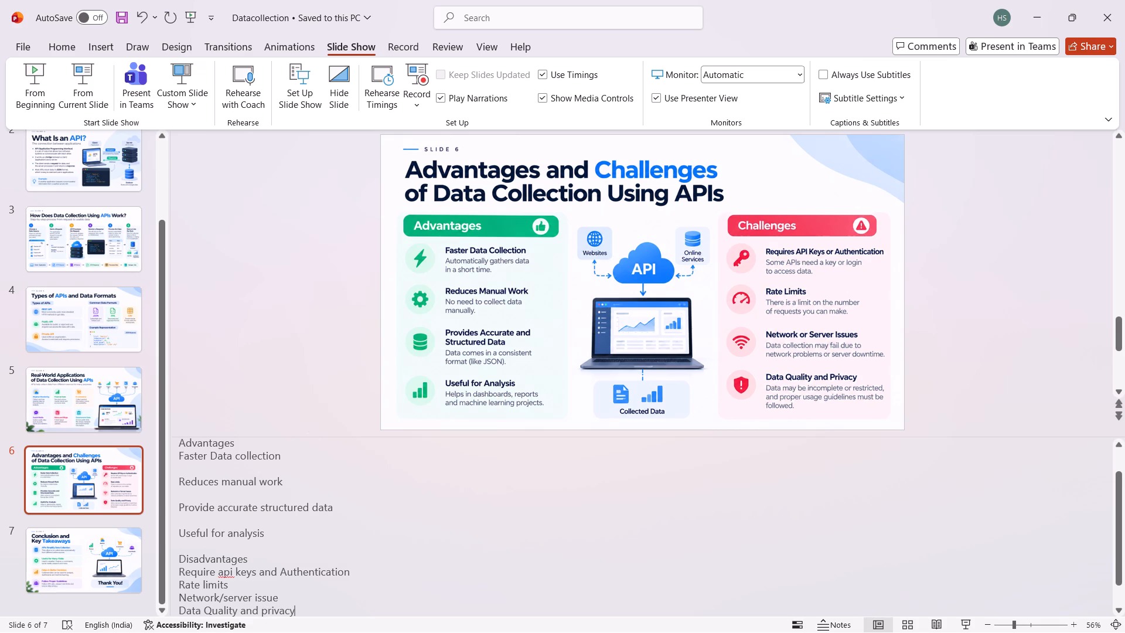
Remove the blank lines between the four points under "Advantages" in slide 6's notes.
scroll(258, 486, "down", 1)
scroll(262, 509, "up", 1)
left_click(237, 467)
key("BackSpace")
key("Down")
key("Down")
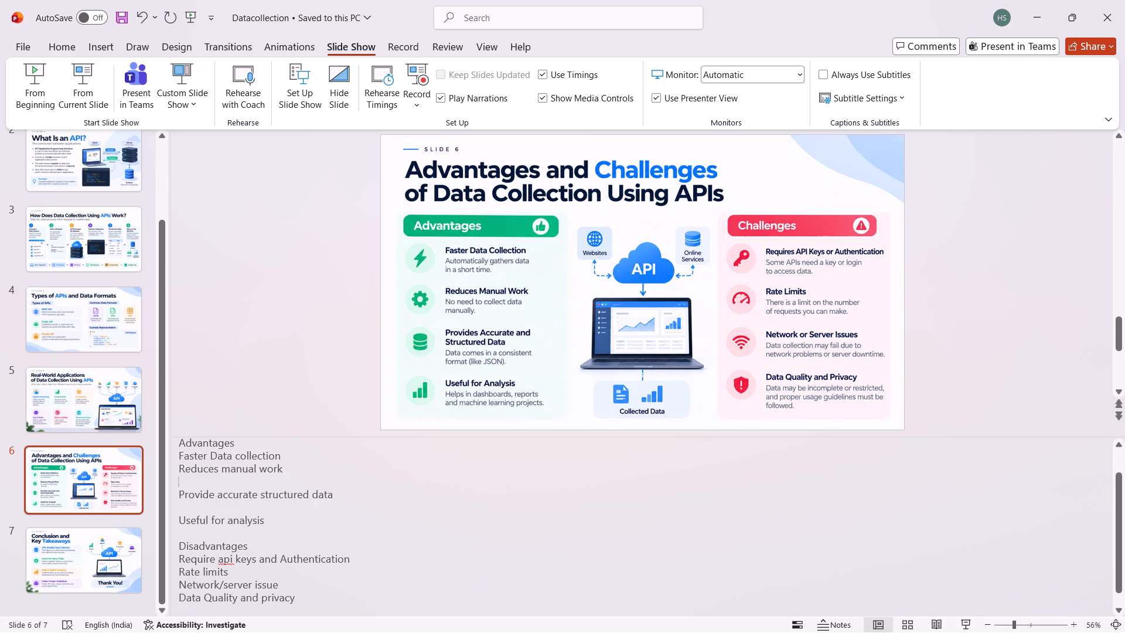
key("BackSpace")
key("Down")
key("Down")
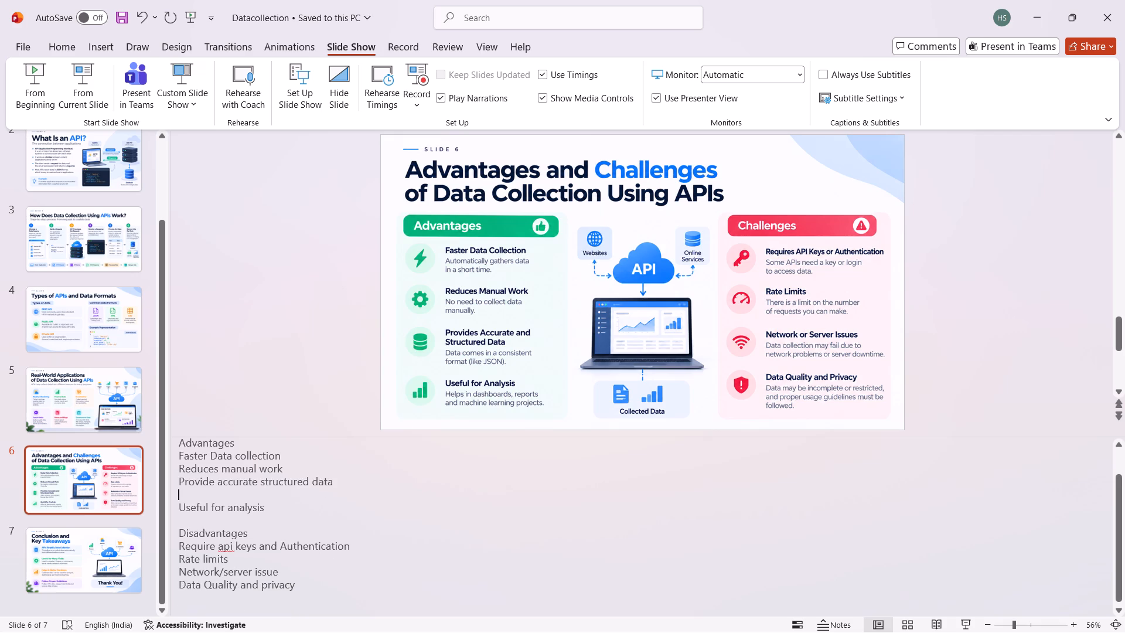
key("BackSpace")
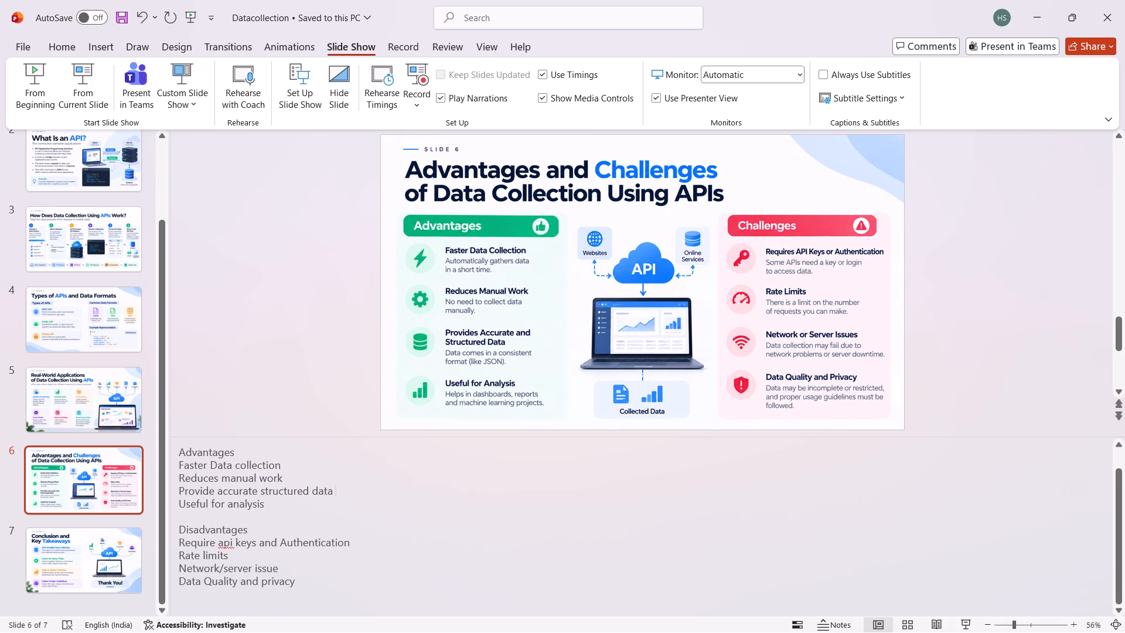
Prefix each of the four points under "Advantages" with a hyphen, from "Faster Data collection" through "Useful for analysis".
left_click(176, 465)
key("minus")
key("Down")
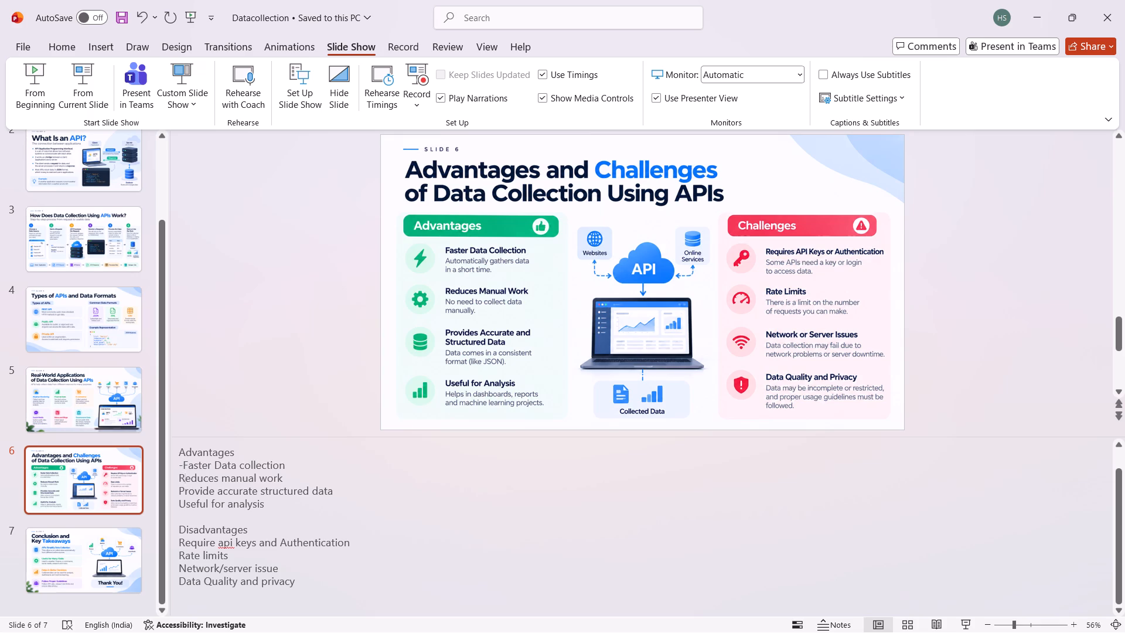
key("Left")
key("minus")
key("Down")
key("Left")
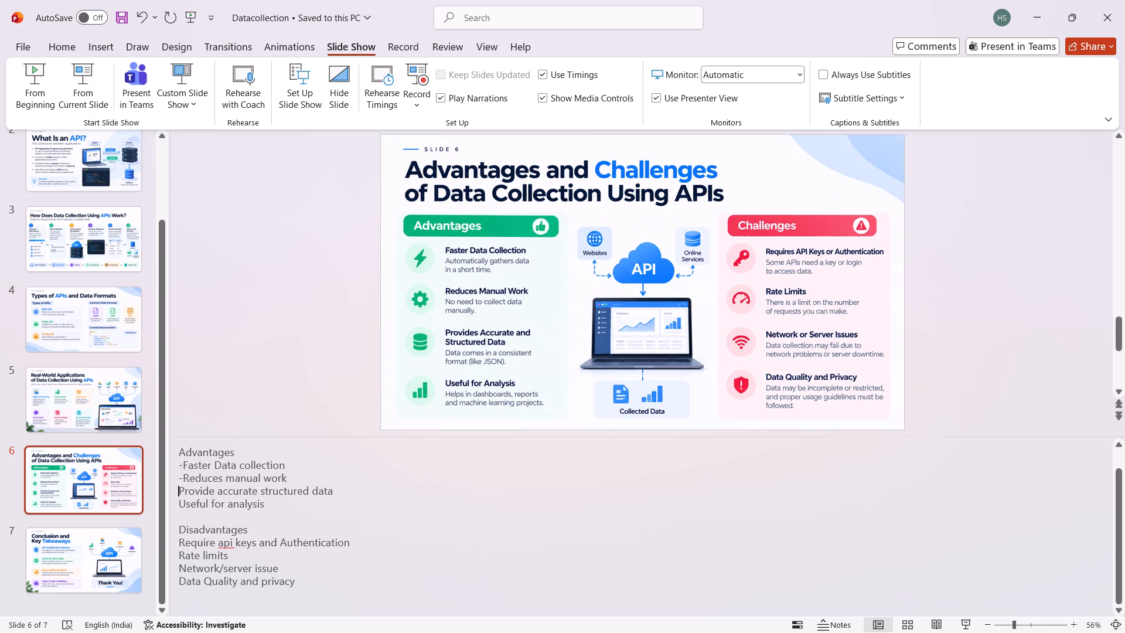
key("minus")
key("Down")
key("Left")
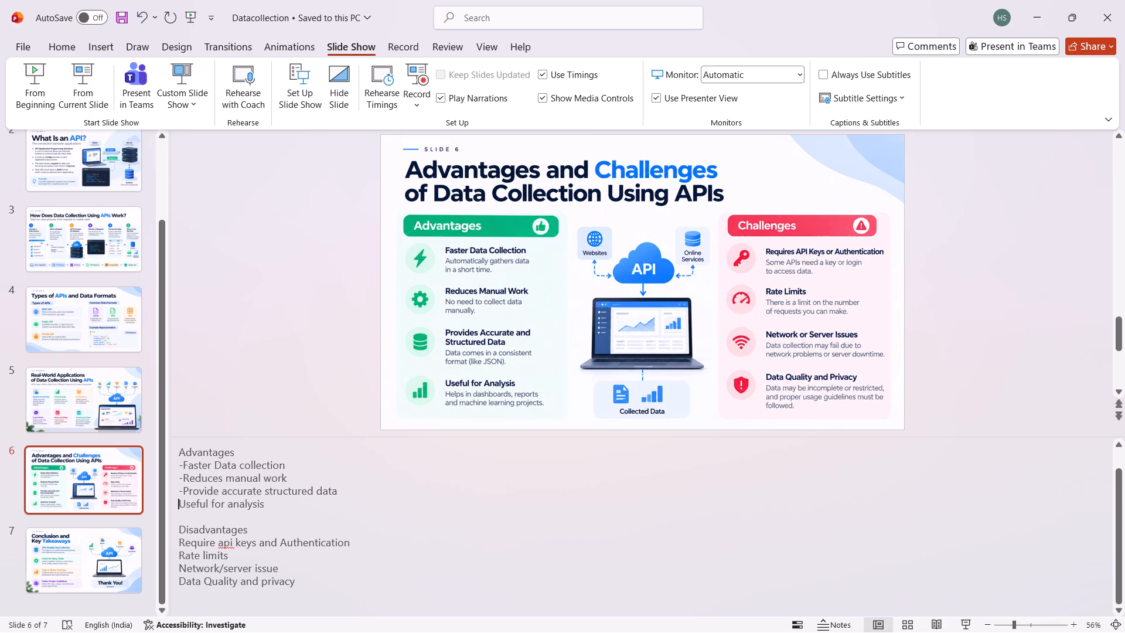
key("minus")
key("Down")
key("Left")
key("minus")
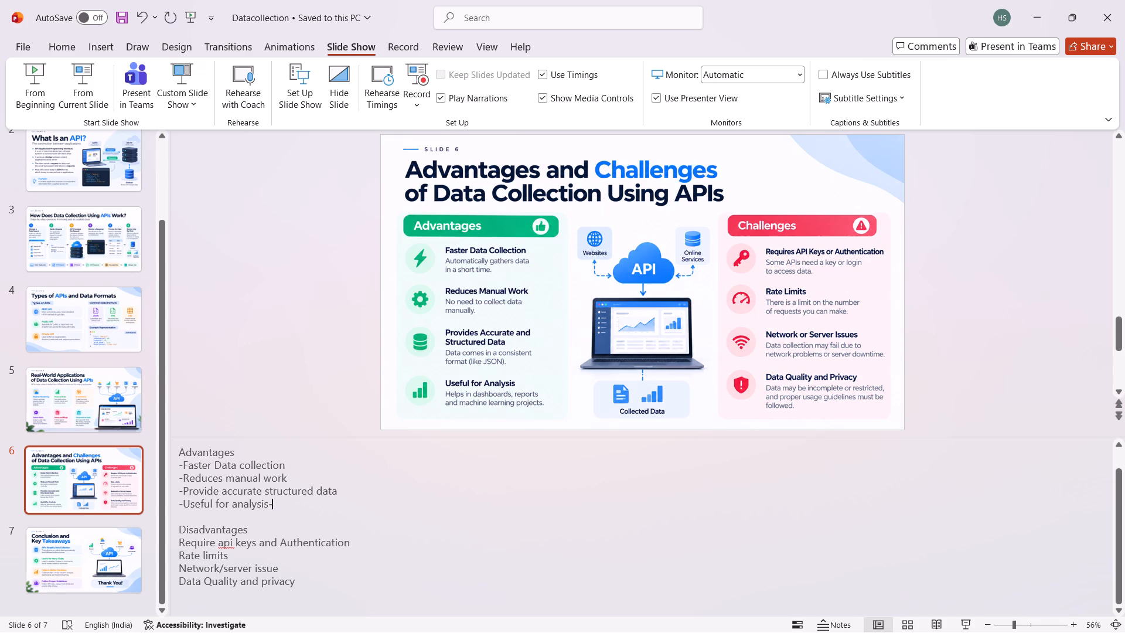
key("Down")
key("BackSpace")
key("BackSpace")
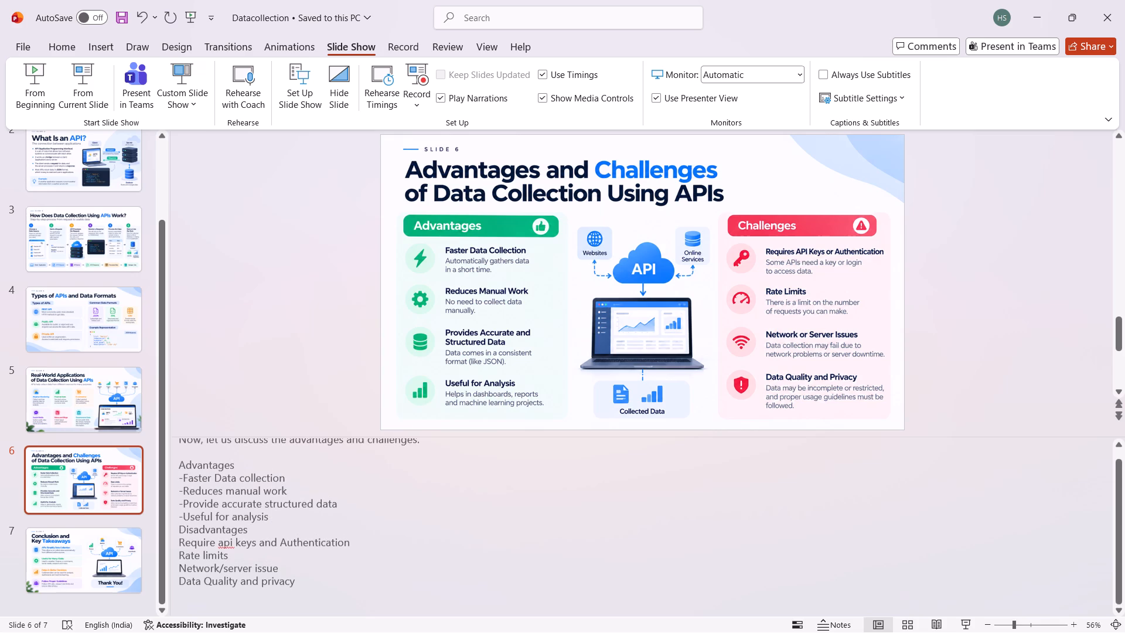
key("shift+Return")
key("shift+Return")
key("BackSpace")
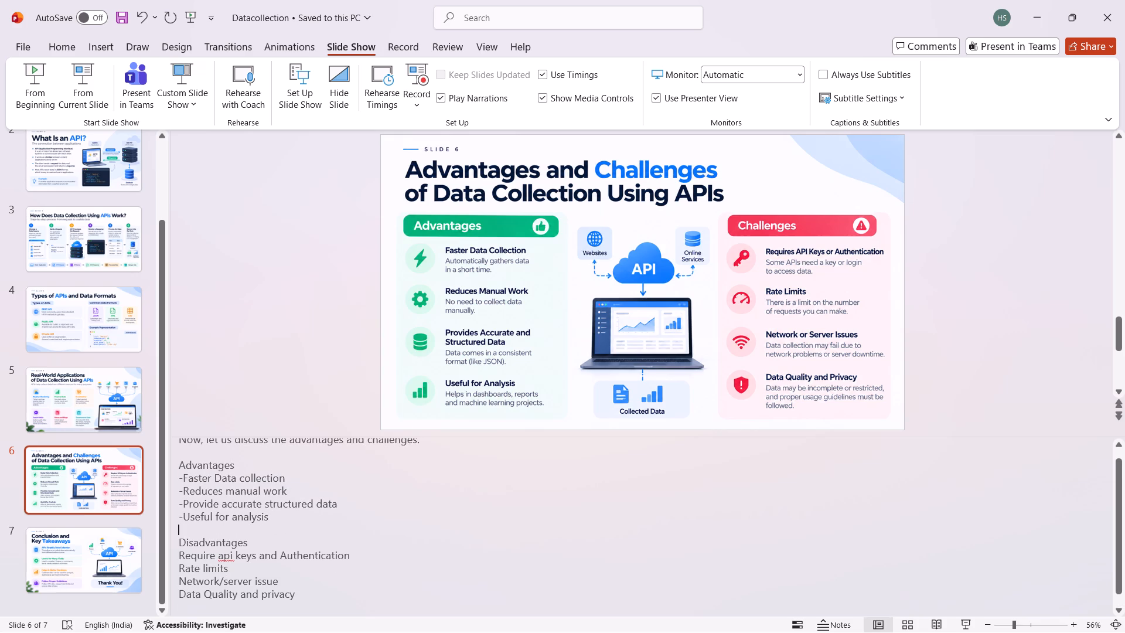
Prefix each of the four points under "Disadvantages" with a hyphen, from "Require api keys and Authentication" through "Data Quality and privacy".
key("Down")
key("Down")
key("minus")
key("Down")
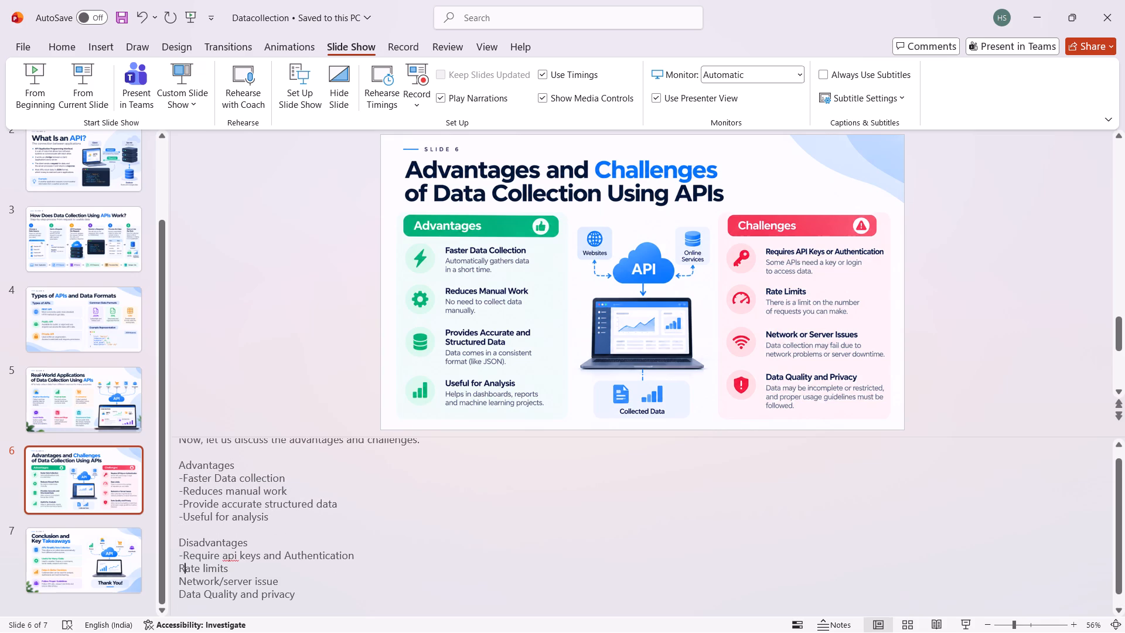
key("Left")
key("minus")
key("Down")
key("Left")
key("minus")
key("Down")
key("Left")
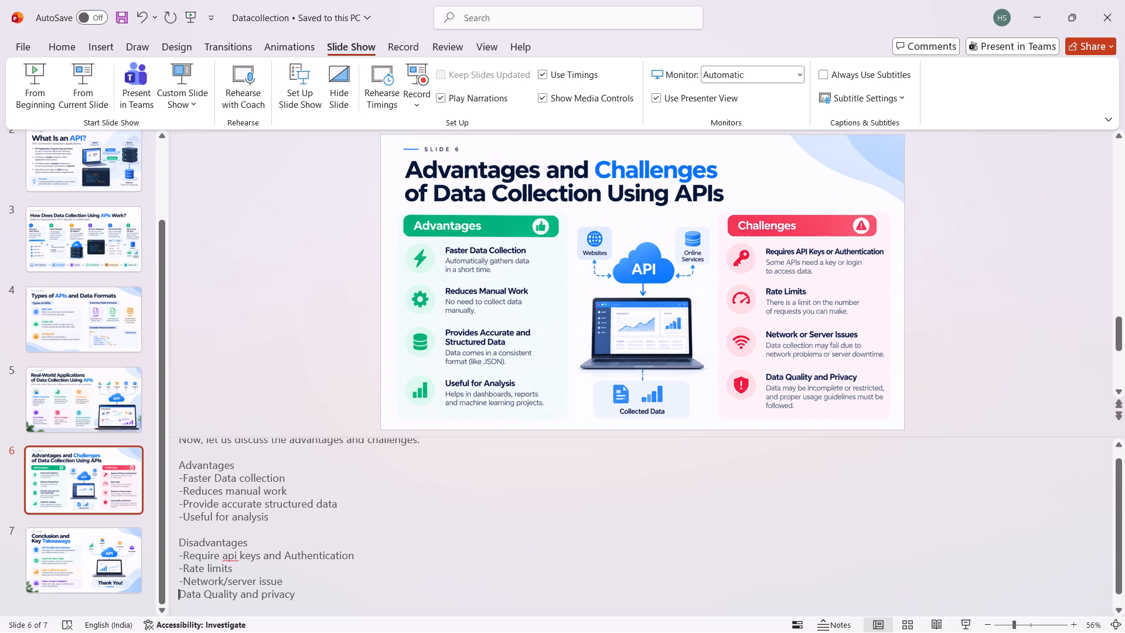
key("minus")
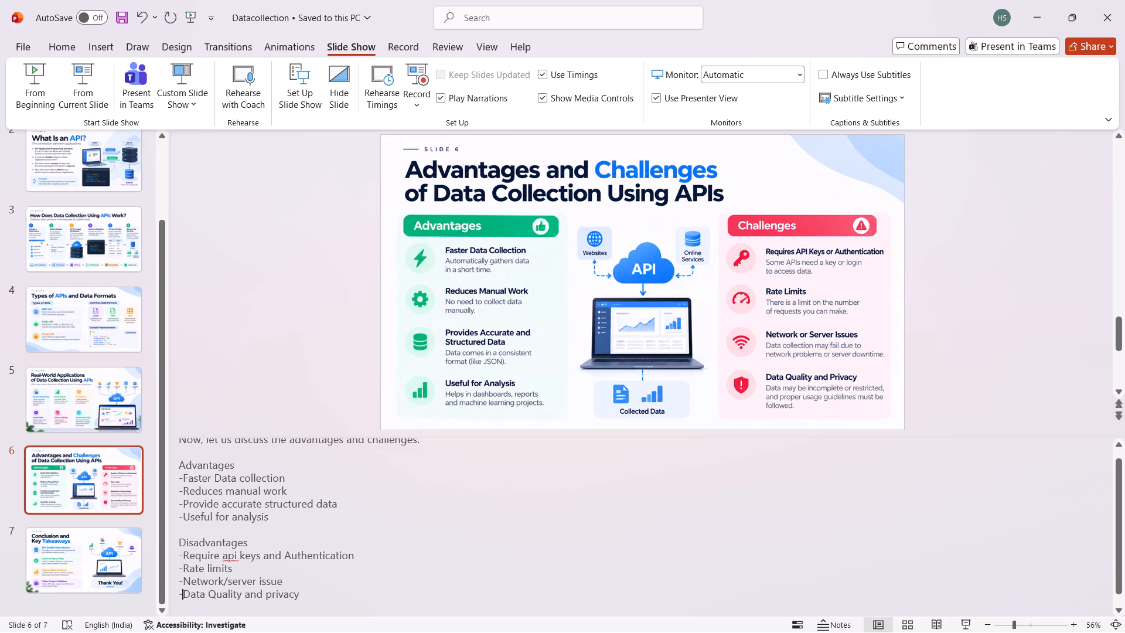
scroll(356, 499, "up", 2)
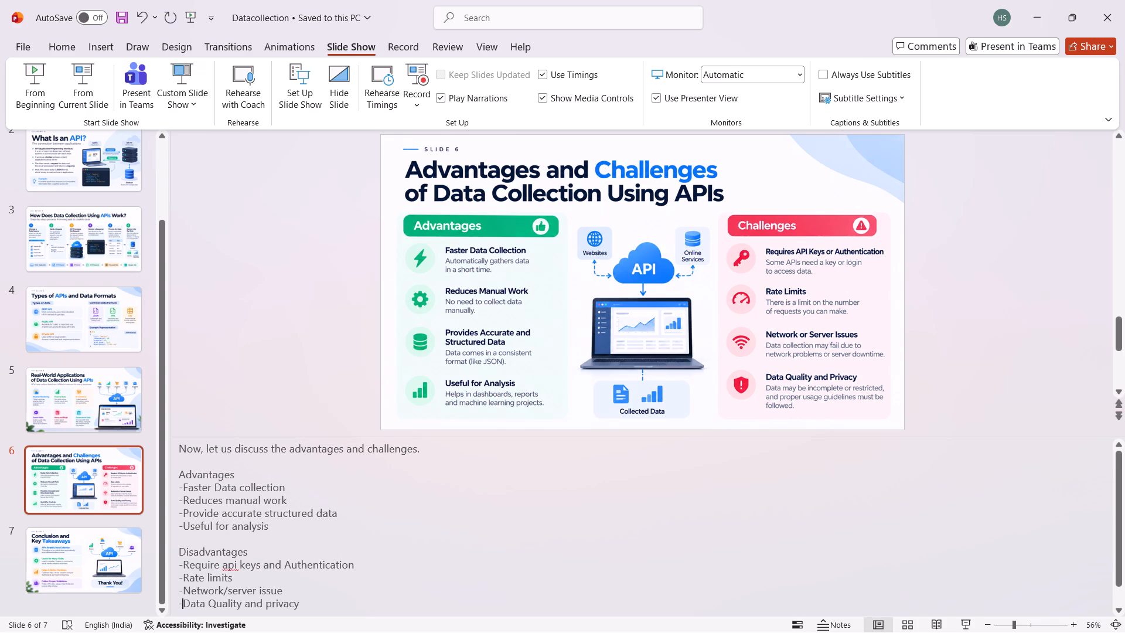
scroll(314, 510, "down", 1)
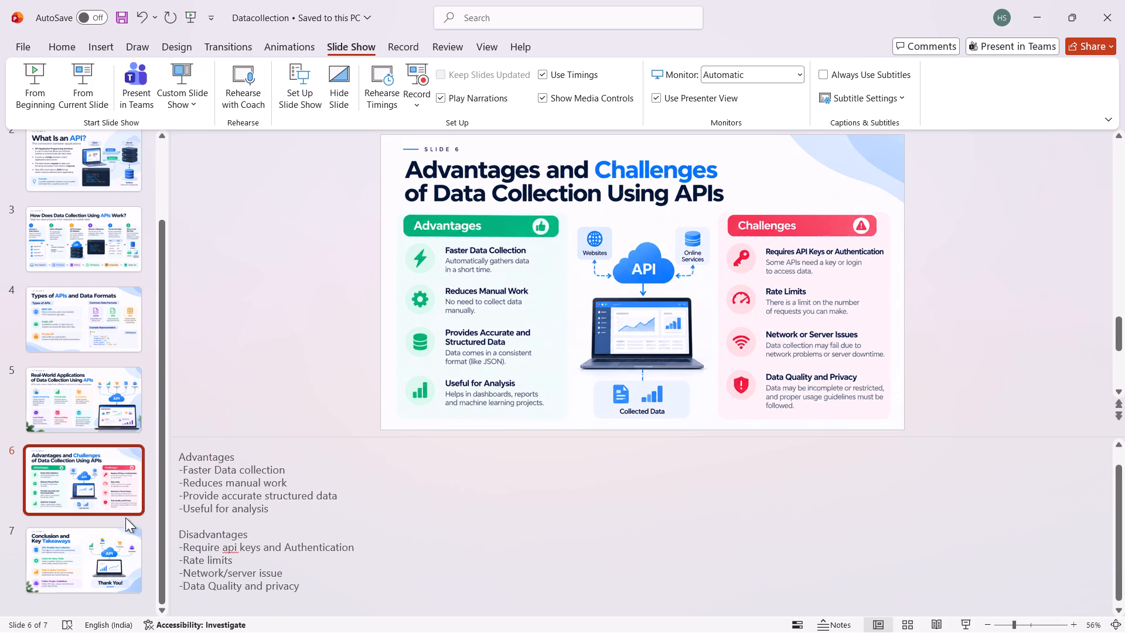
left_click(116, 540)
scroll(633, 360, "down", 1)
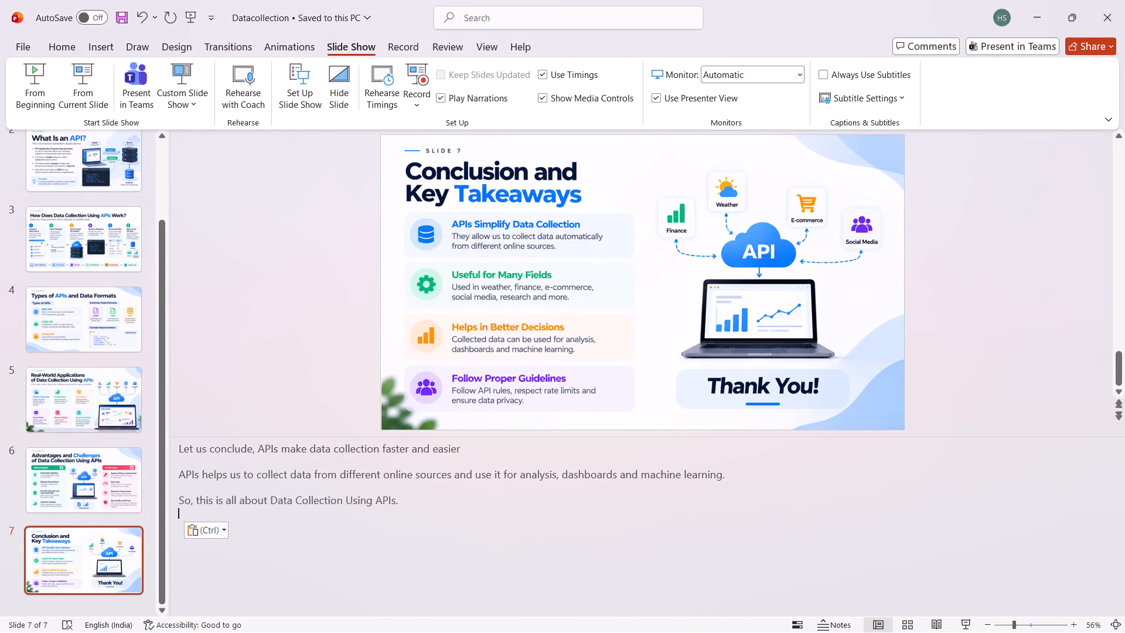
Add "Thank You" on the line below the closing sentence in slide 7's notes.
left_click(455, 509)
type("Thank You")
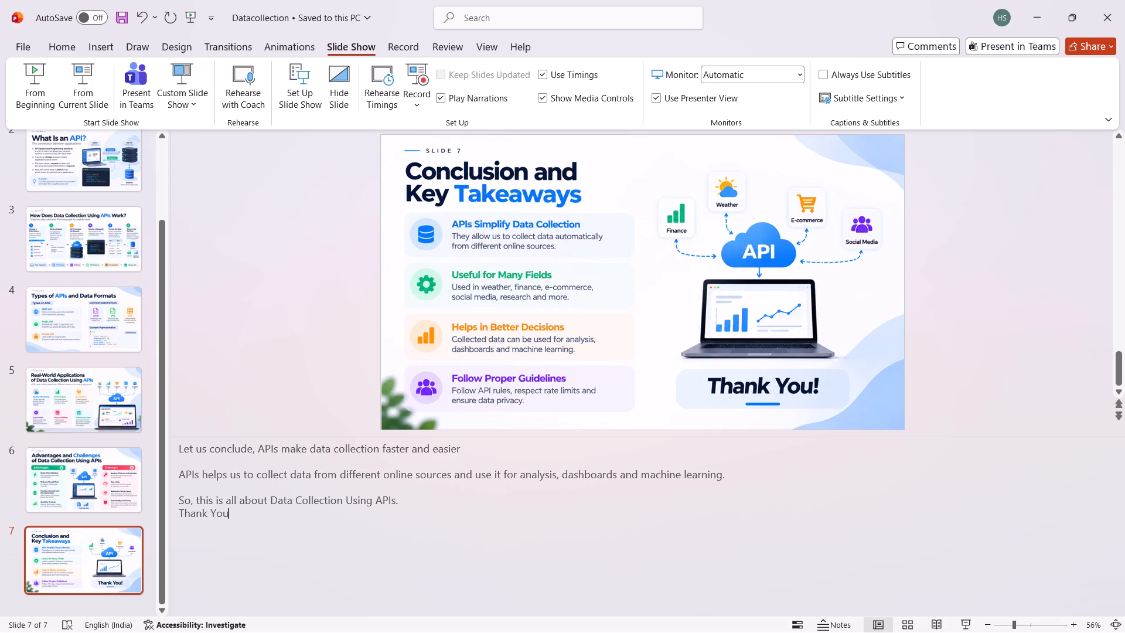
left_click(615, 528)
Glance through the earlier slides, then start the slide show from slide 1 and show it in Presenter View.
left_click_drag(138, 335, 132, 335)
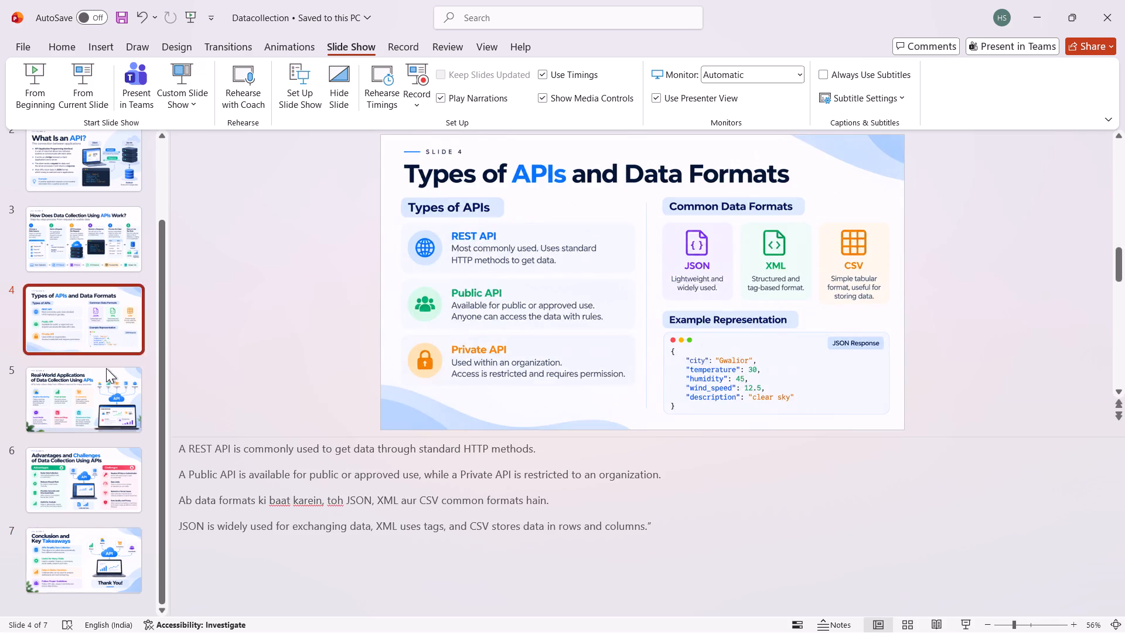
left_click(104, 403)
left_click(110, 481)
left_click(88, 138)
scroll(84, 200, "up", 4)
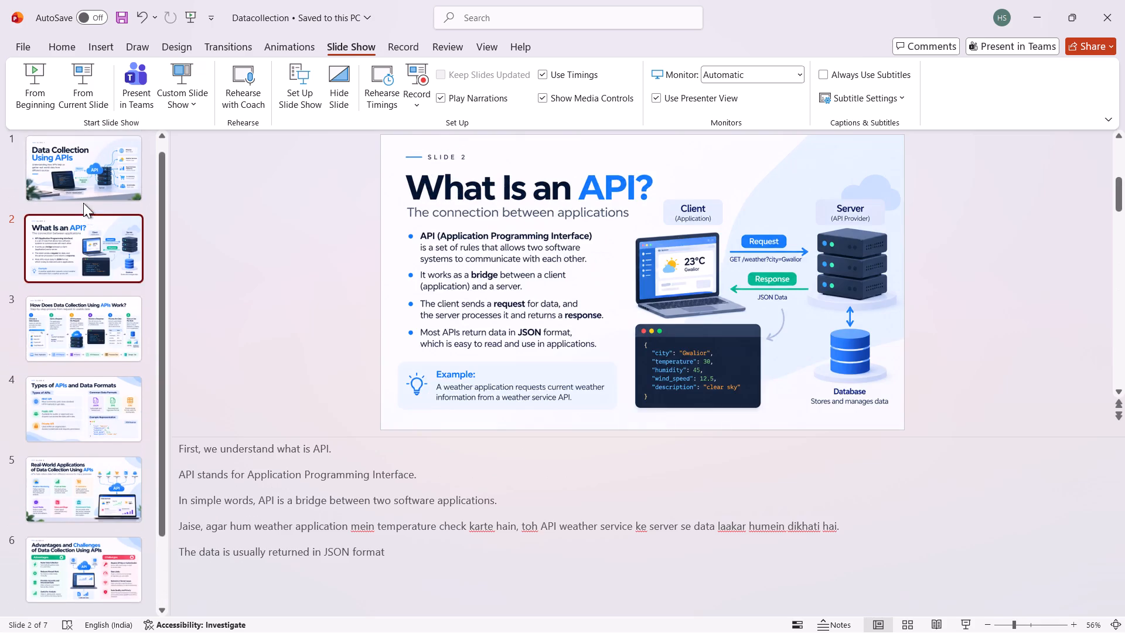
left_click(84, 180)
left_click(36, 93)
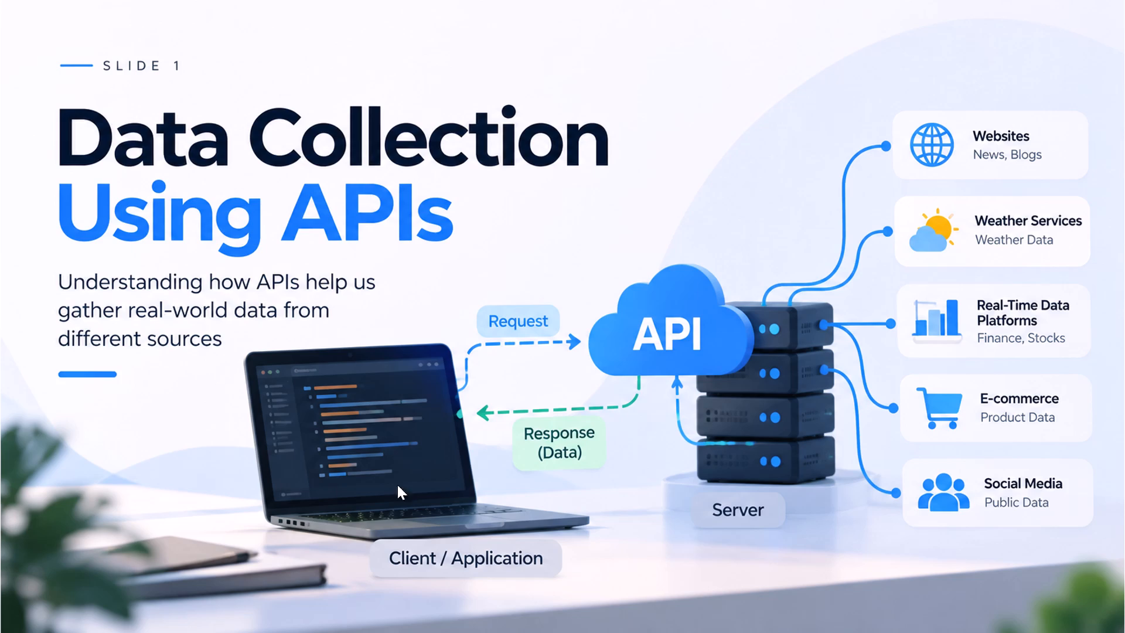
right_click(731, 205)
left_click(807, 349)
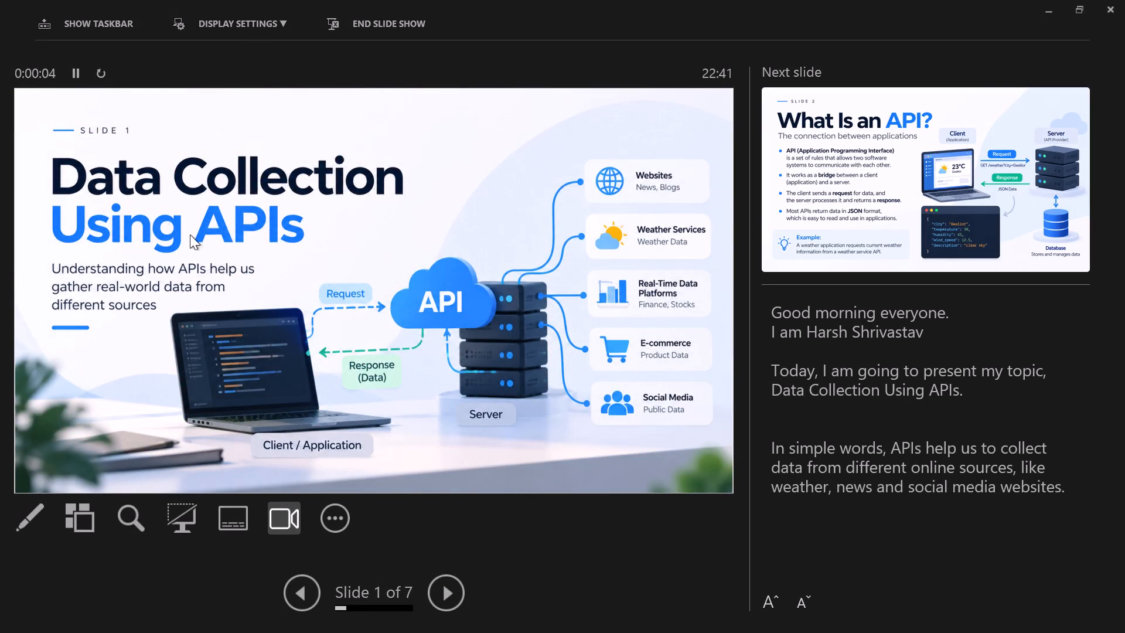
Widen the next-slide and notes area in Presenter View by moving its divider towards the current slide.
left_click(343, 512)
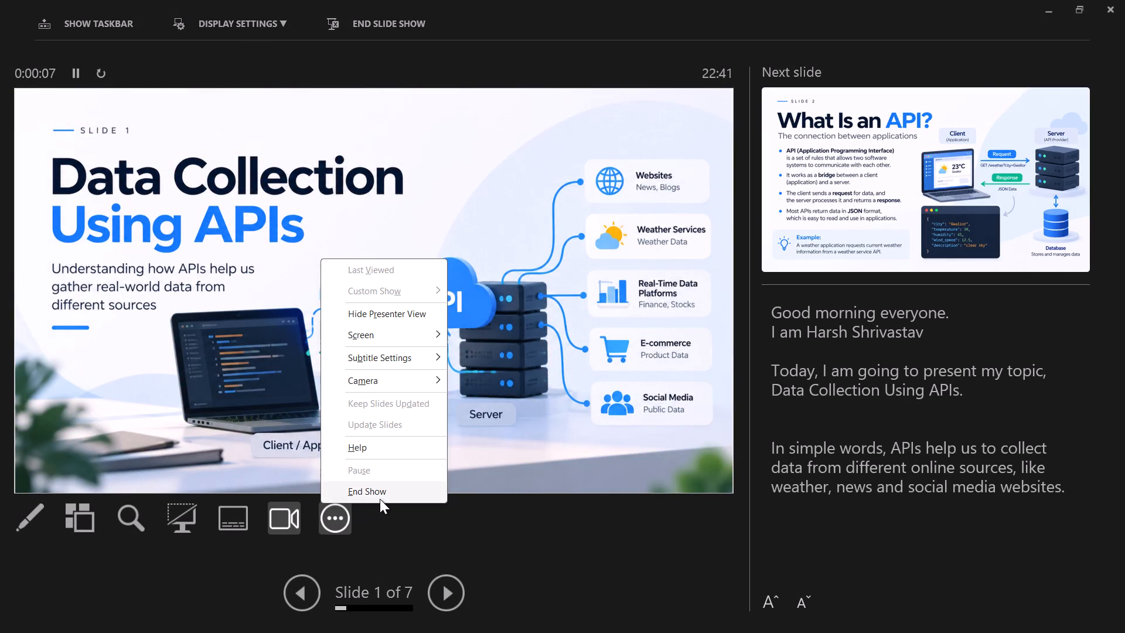
left_click(474, 192)
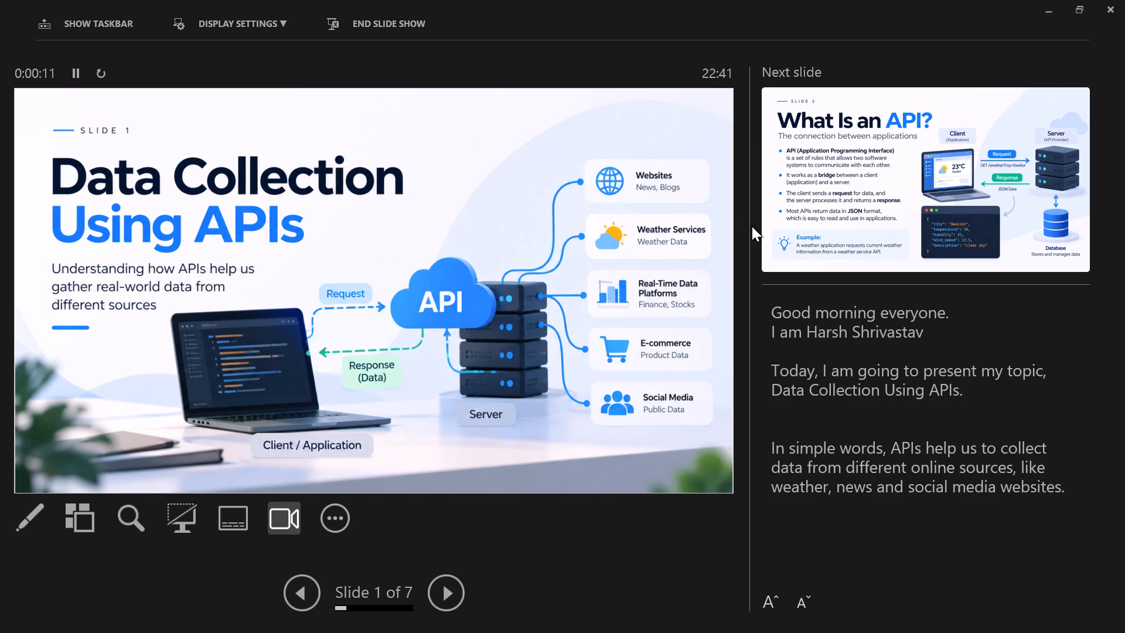
left_click_drag(749, 226, 735, 226)
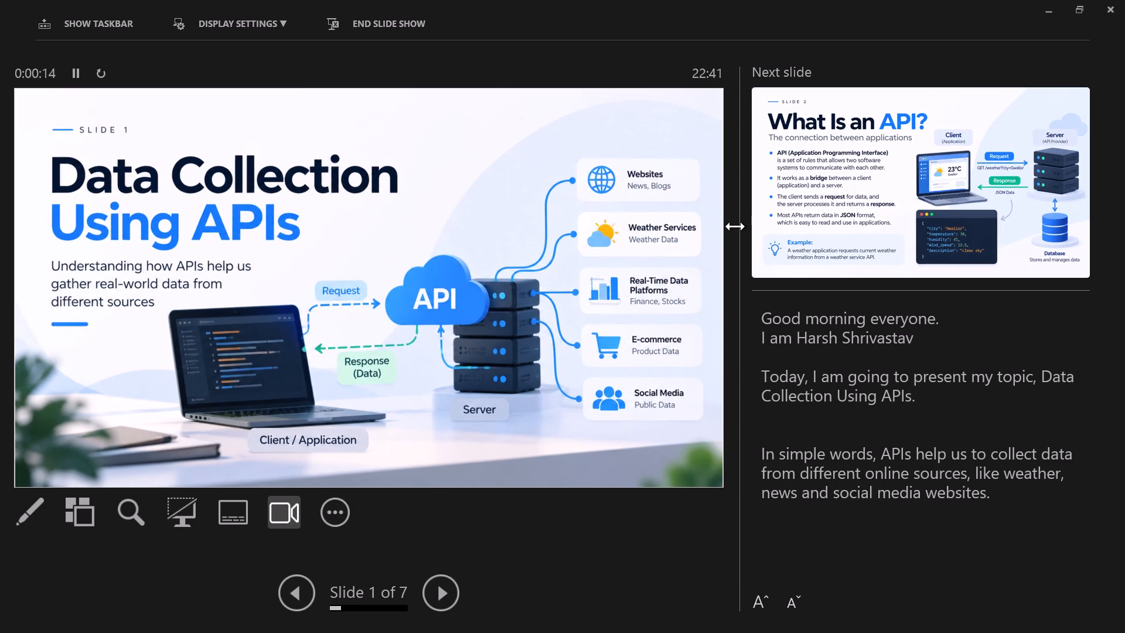
left_click_drag(735, 226, 717, 226)
Review the speaker notes across slides 1 to 7 in Presenter View, then return to slide 2.
scroll(376, 273, "down", 1)
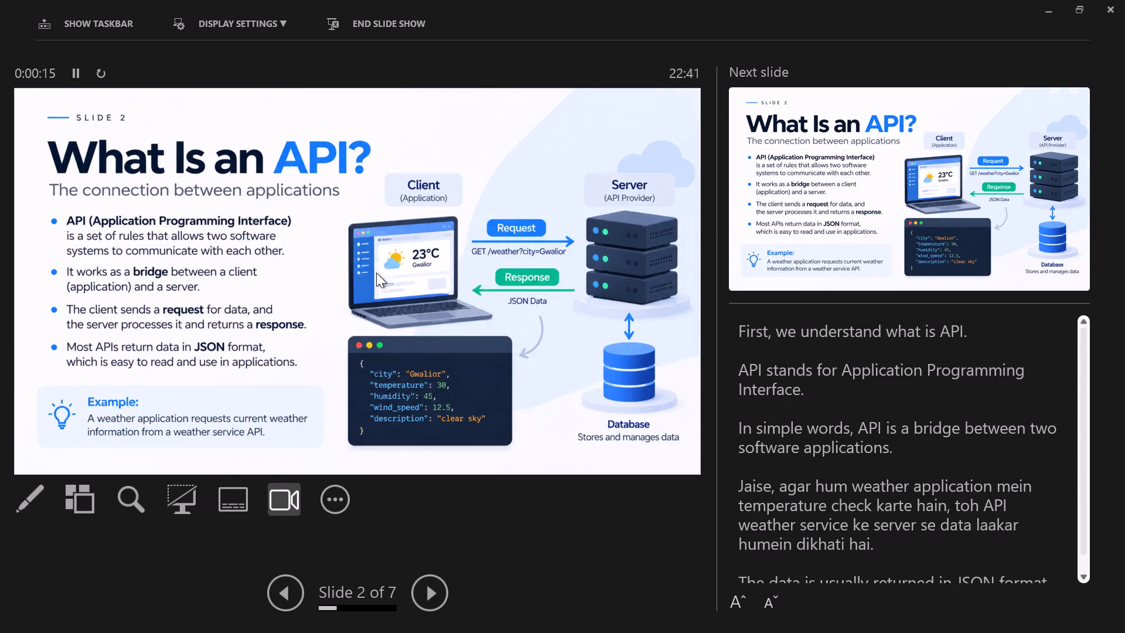
scroll(376, 273, "down", 1)
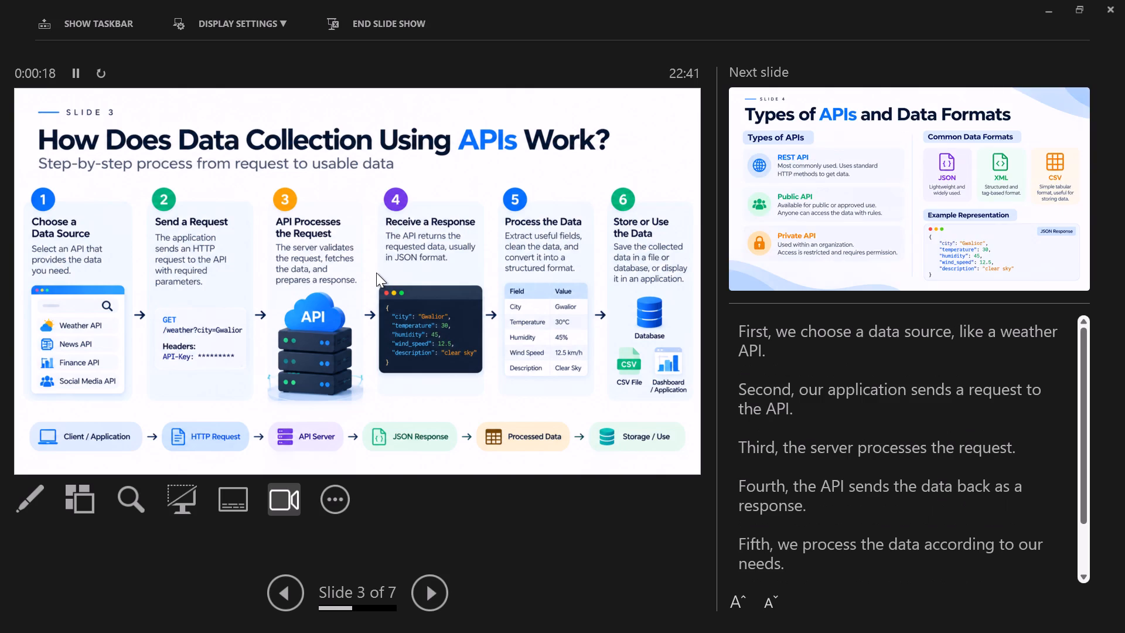
scroll(376, 273, "down", 1)
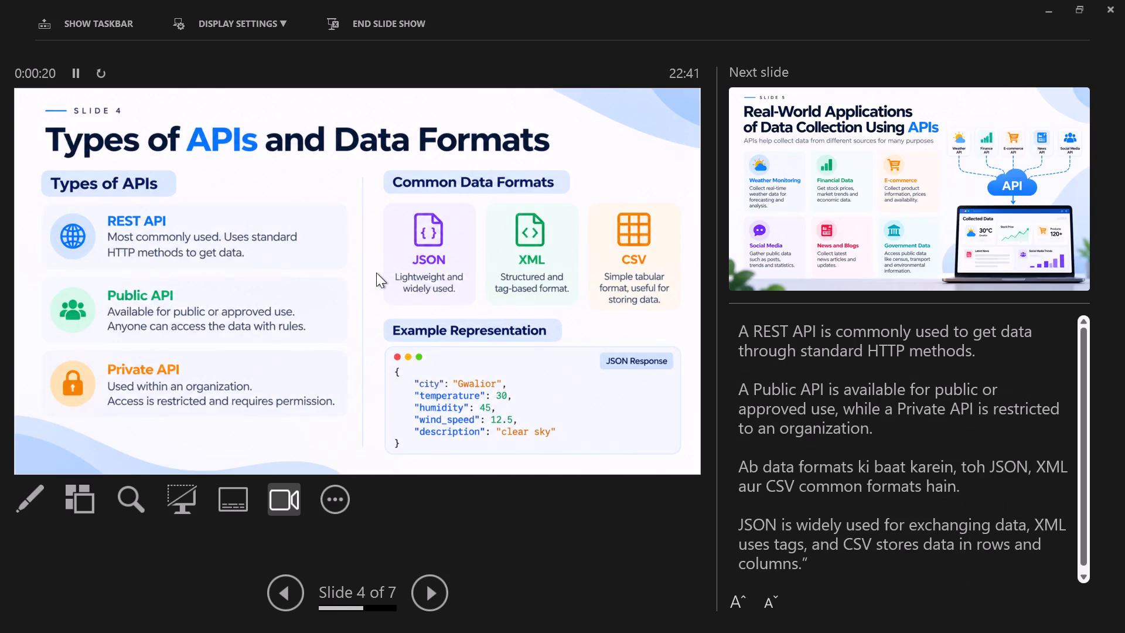
scroll(376, 273, "down", 3)
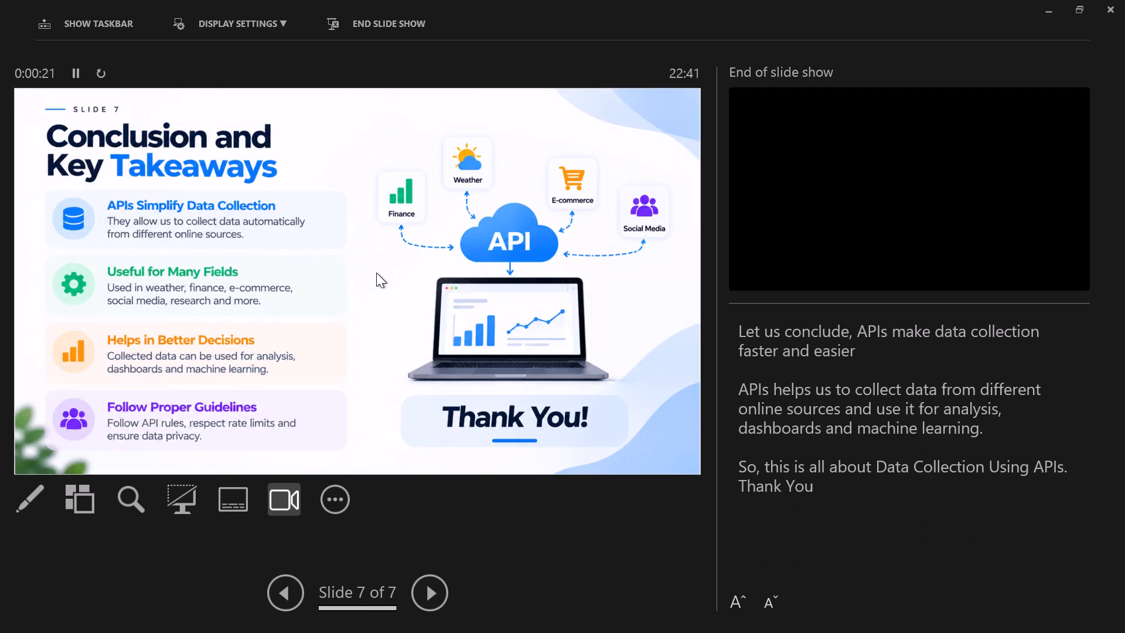
scroll(376, 273, "down", 1)
scroll(376, 273, "up", 4)
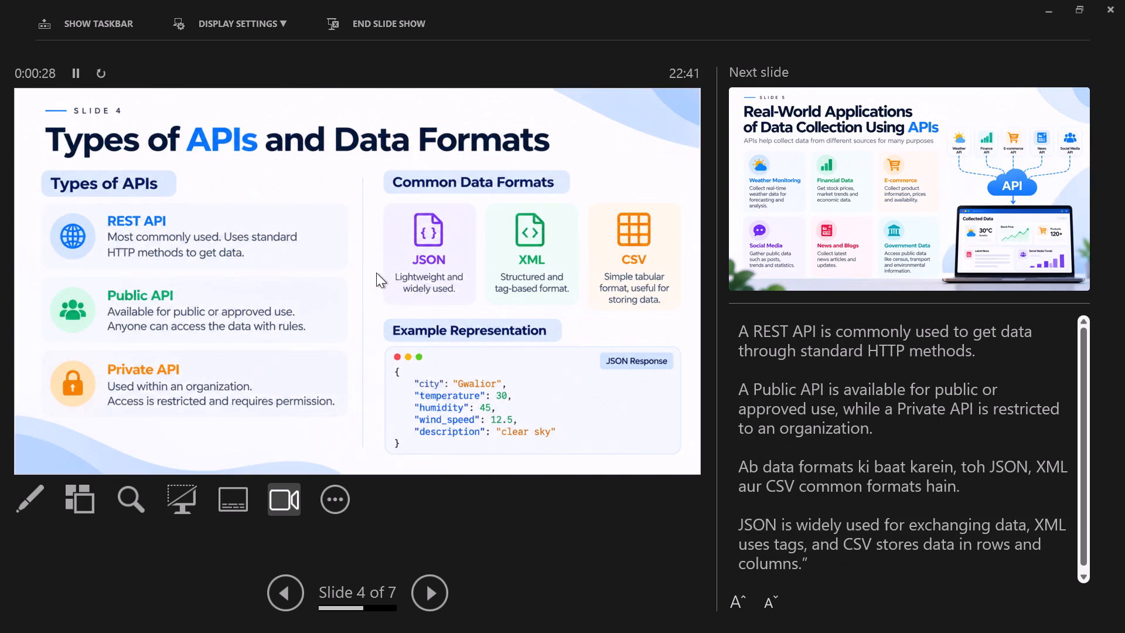
scroll(376, 273, "up", 2)
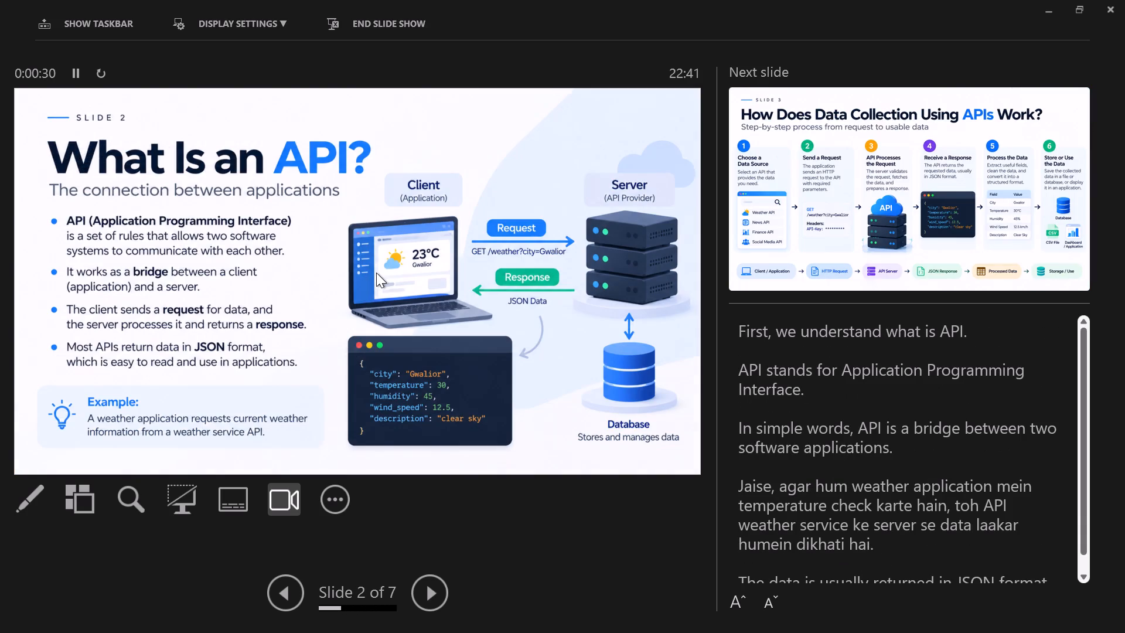
scroll(376, 273, "up", 1)
scroll(376, 273, "down", 1)
scroll(843, 483, "down", 1)
scroll(843, 483, "up", 1)
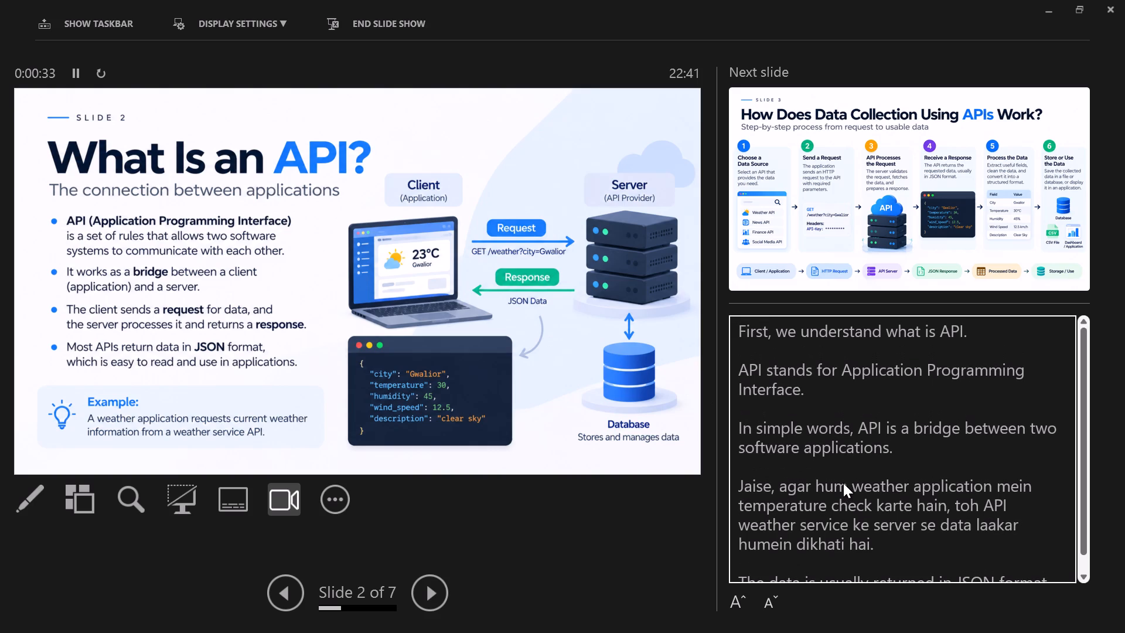
In slide 2's notes, remove the blank line between the "API stands for" and "In simple words" sentences.
left_click(782, 468)
left_click(806, 407)
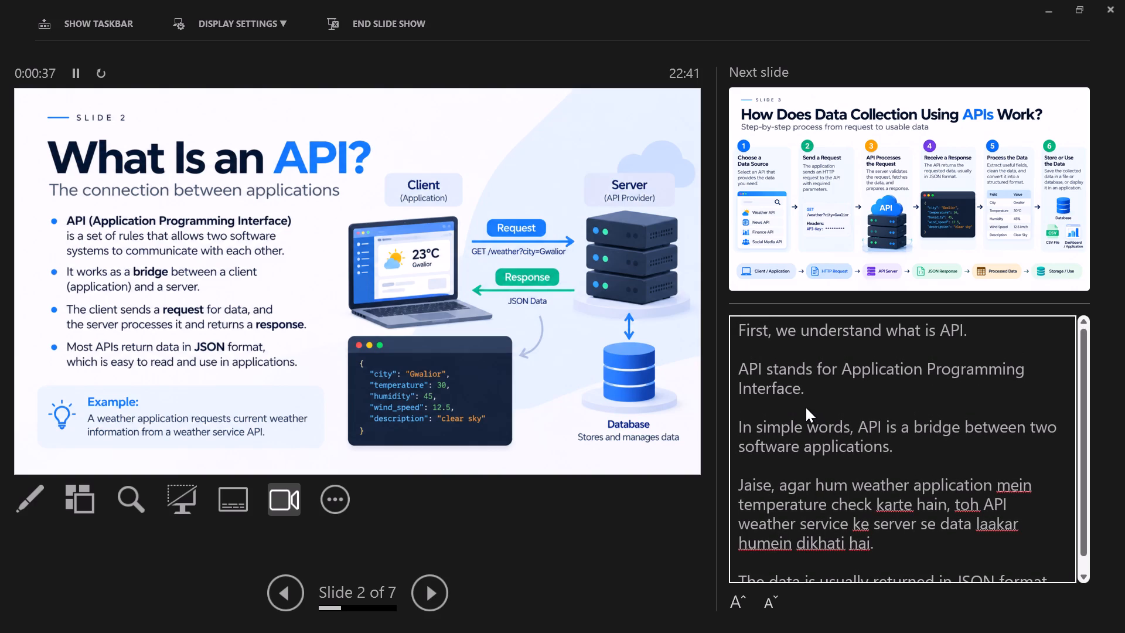
key("BackSpace")
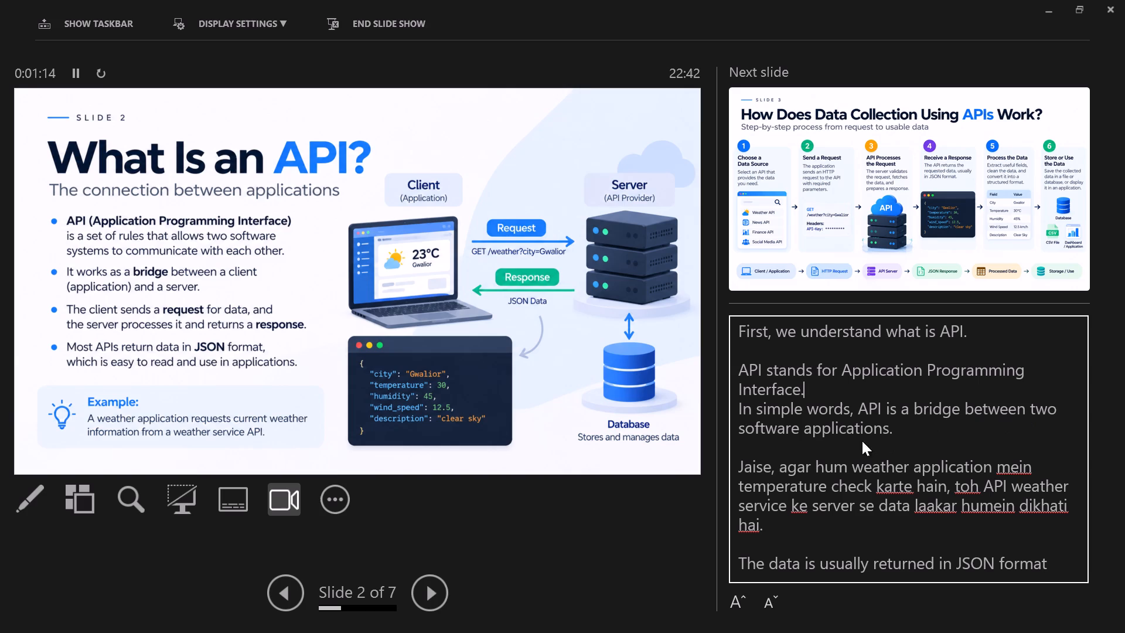
In slide 2's notes, replace "two software applications." with "Client(user) and Server" after "API is a bridge between".
left_click(937, 399)
left_click(922, 422)
key("BackSpace")
key("BackSpace")
key("BackSpace")
key("BackSpace")
key("BackSpace")
key("BackSpace")
key("BackSpace")
key("BackSpace")
key("BackSpace")
key("BackSpace")
key("BackSpace")
key("BackSpace")
key("BackSpace")
key("BackSpace")
key("BackSpace")
key("BackSpace")
key("BackSpace")
key("BackSpace")
key("BackSpace")
key("BackSpace")
key("BackSpace")
key("BackSpace")
key("BackSpace")
key("BackSpace")
key("BackSpace")
key("BackSpace")
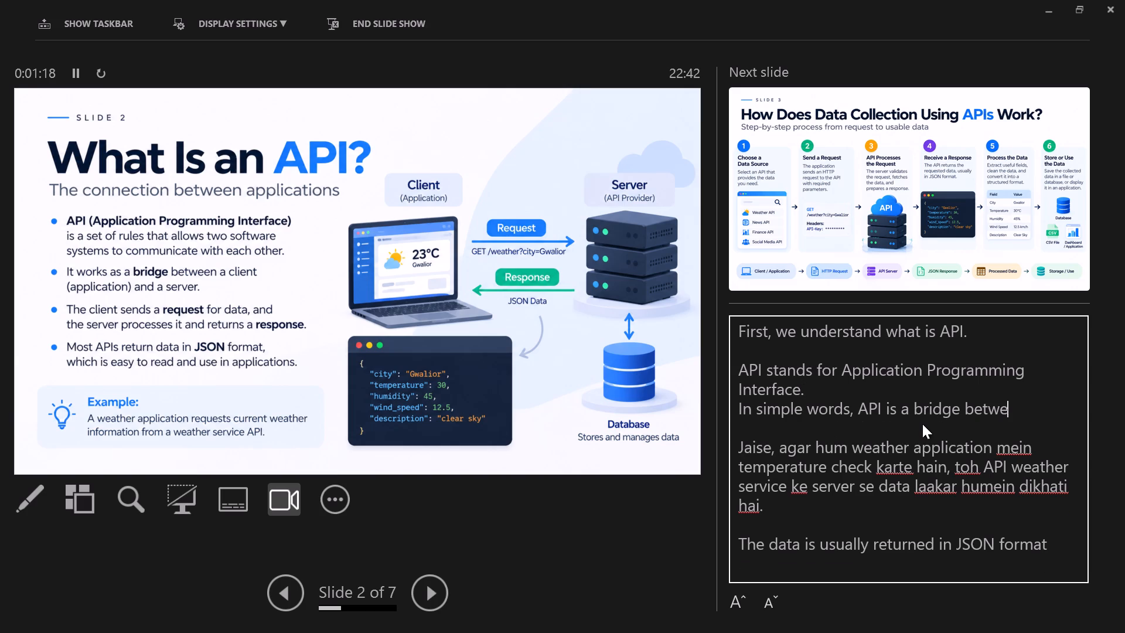
type("een")
key("space")
type("Cli")
type("aen")
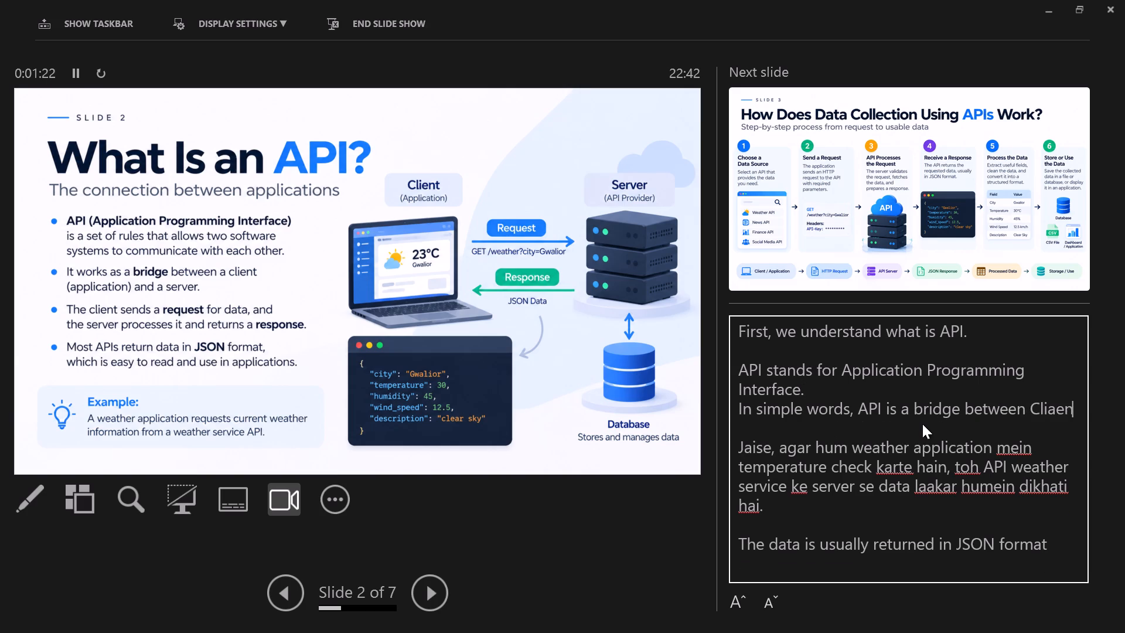
key("BackSpace")
key("BackSpace")
key("BackSpace")
type("ent")
key("space")
key("BackSpace")
type("(usr")
key("BackSpace")
type("er")
type("(")
key("space")
key("BackSpace")
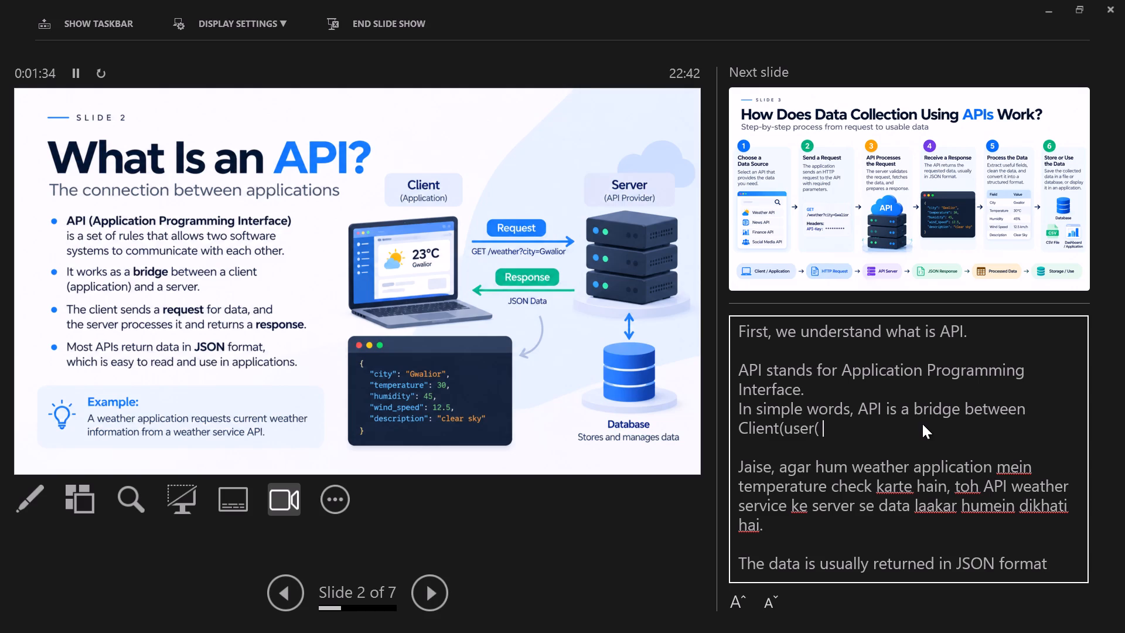
key("BackSpace")
type(") and")
key("space")
type("Sevr")
key("BackSpace")
key("BackSpace")
key("r")
type("ver")
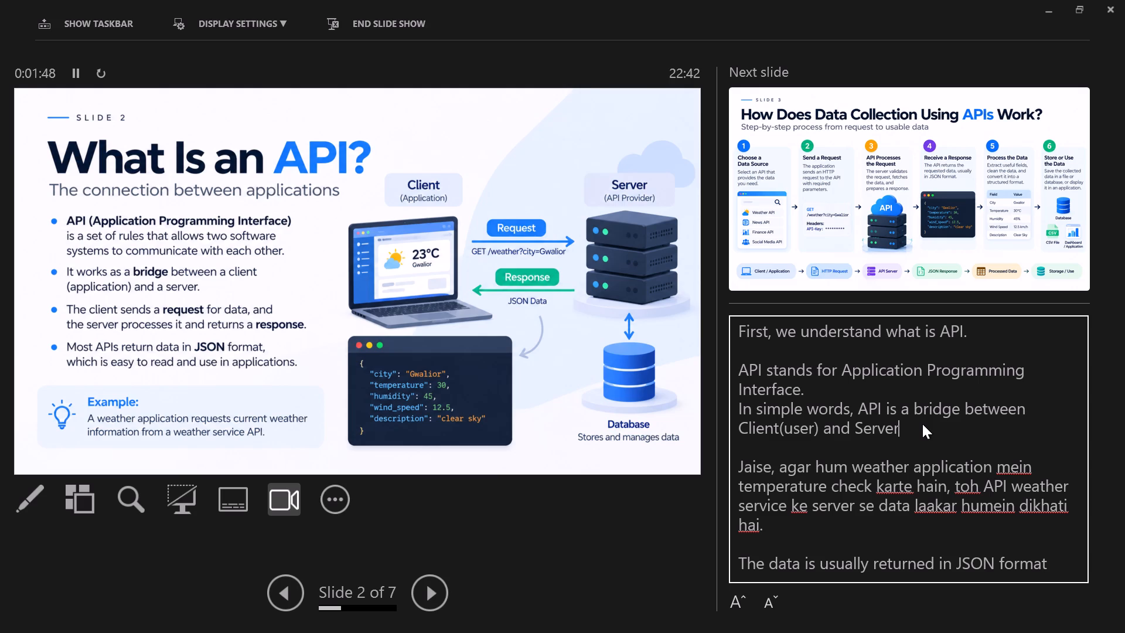
Go to slide 3 and remove the blank line between the "First" and "Second" sentences in its notes.
scroll(857, 466, "down", 2)
scroll(887, 404, "down", 2)
scroll(360, 366, "down", 1)
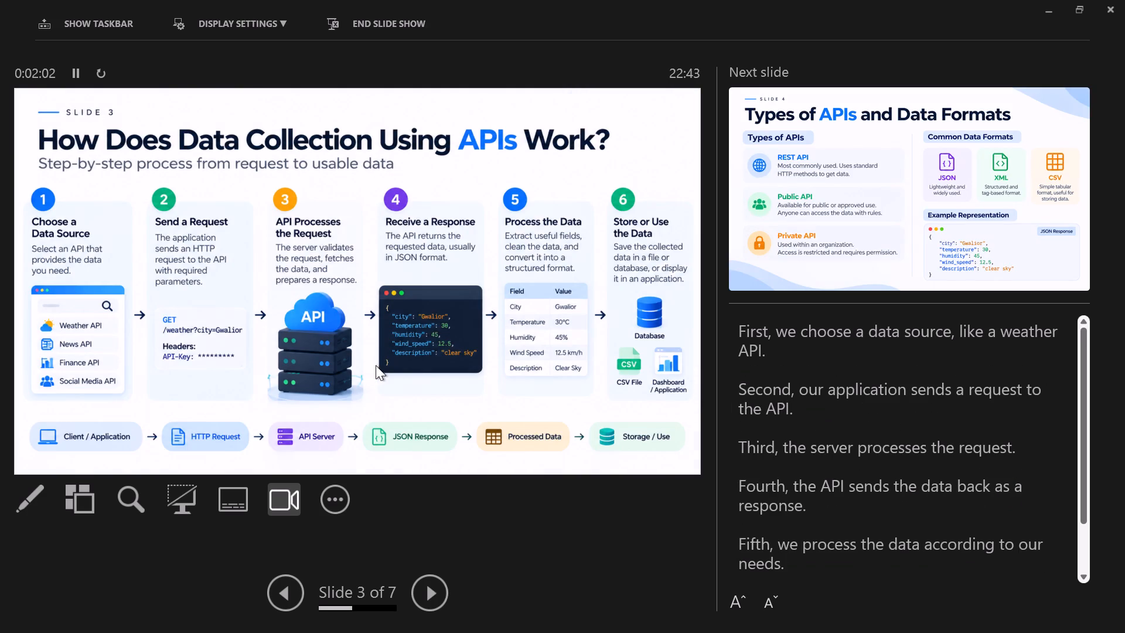
scroll(550, 382, "down", 1)
scroll(550, 382, "up", 1)
scroll(814, 424, "down", 1)
scroll(814, 424, "up", 1)
scroll(814, 424, "down", 4)
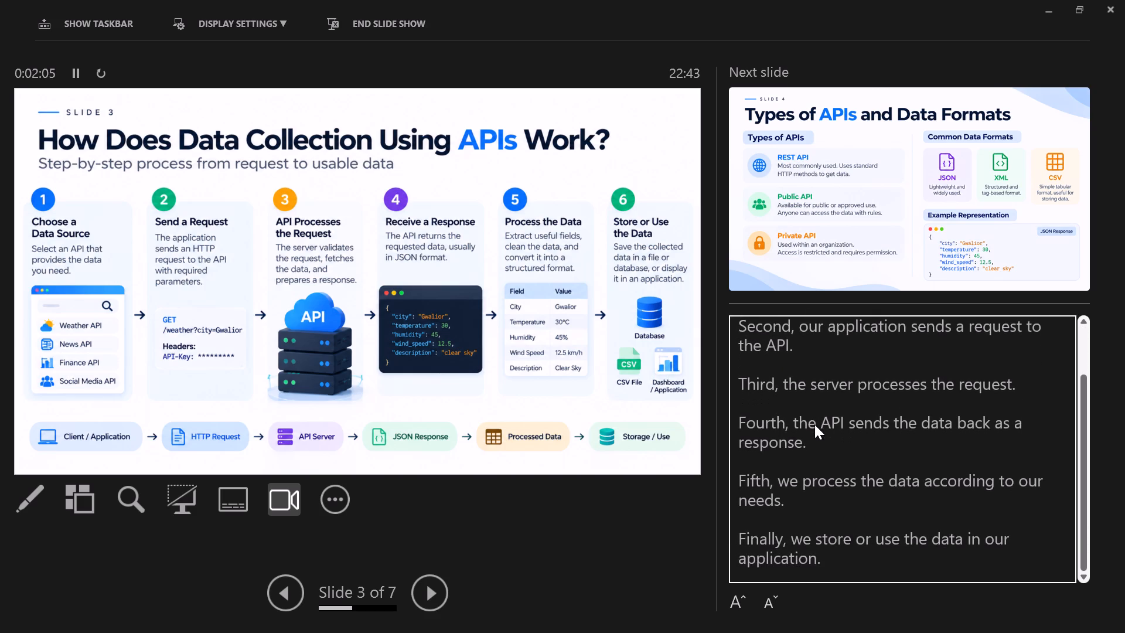
scroll(814, 424, "up", 5)
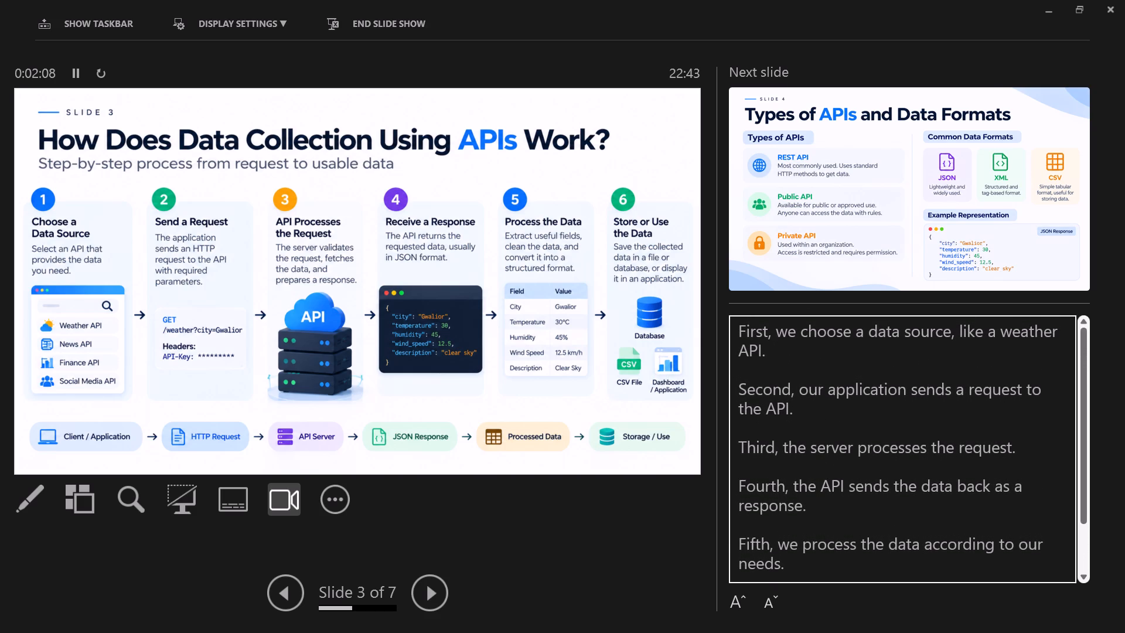
left_click(796, 370)
key("BackSpace")
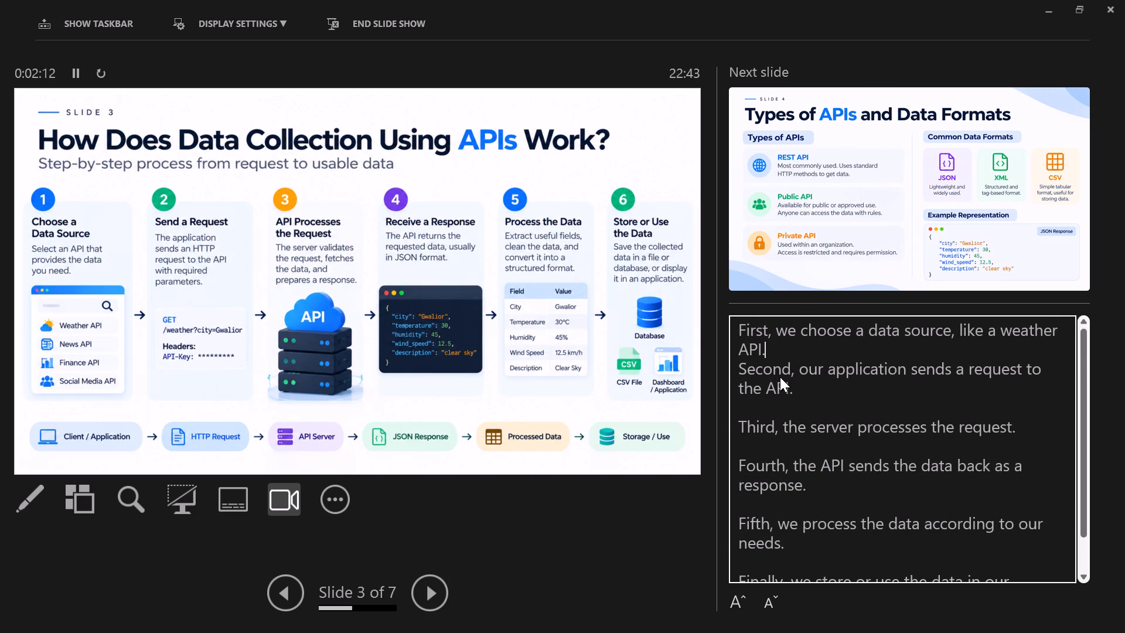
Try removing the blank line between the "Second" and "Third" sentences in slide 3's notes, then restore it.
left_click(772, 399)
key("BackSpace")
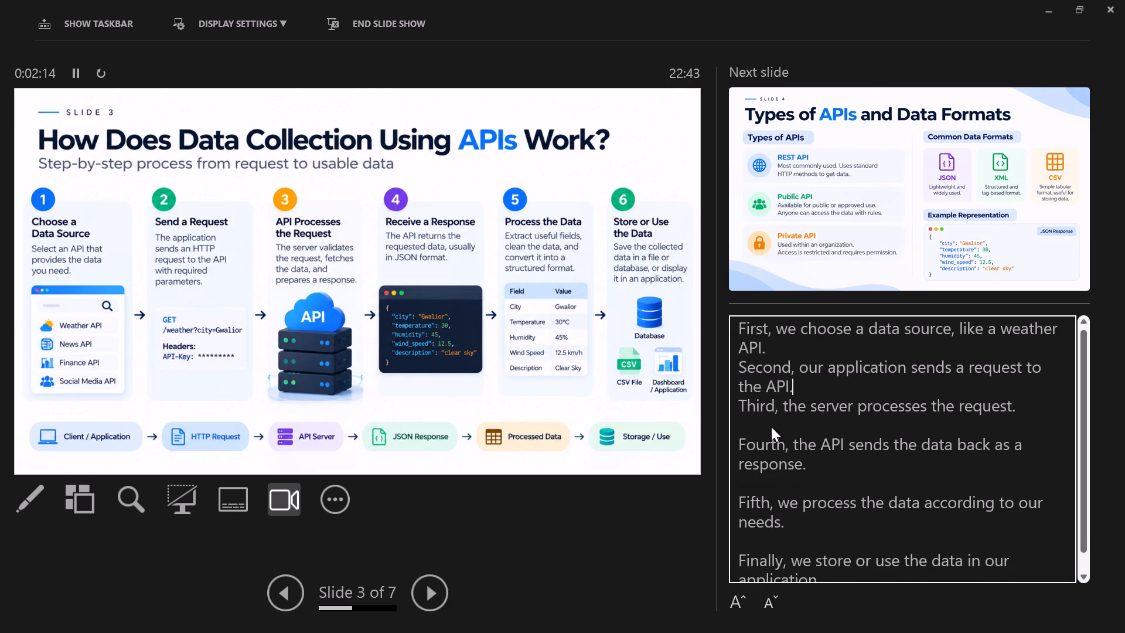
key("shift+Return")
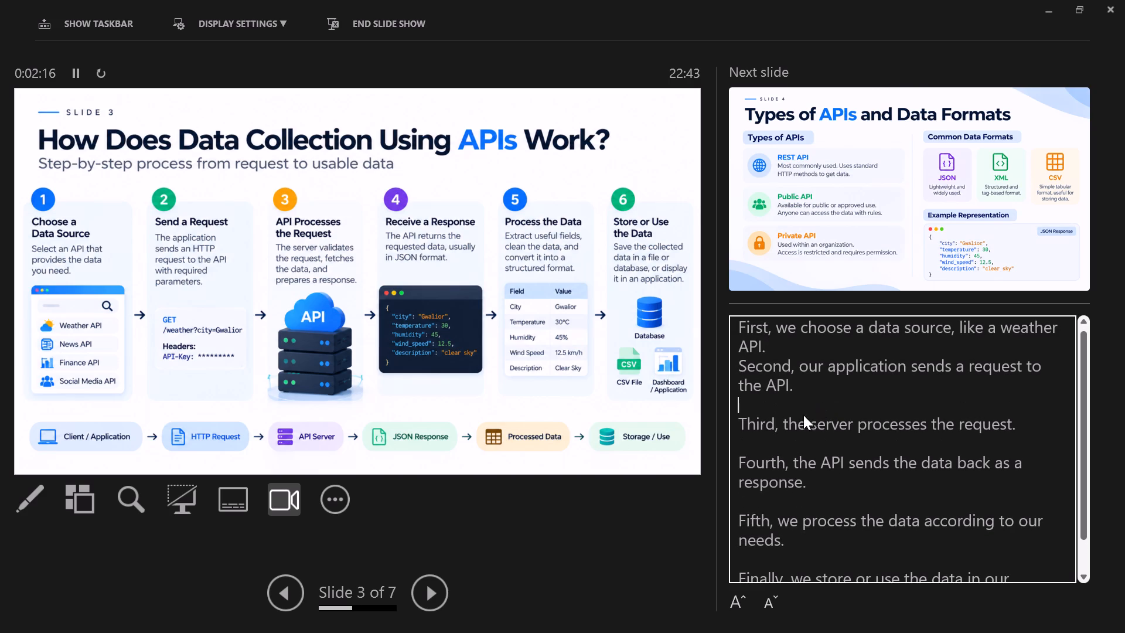
Remove the blank lines before the "Fifth" and "Finally" sentences in slide 3's notes.
left_click(775, 509)
left_click(775, 498)
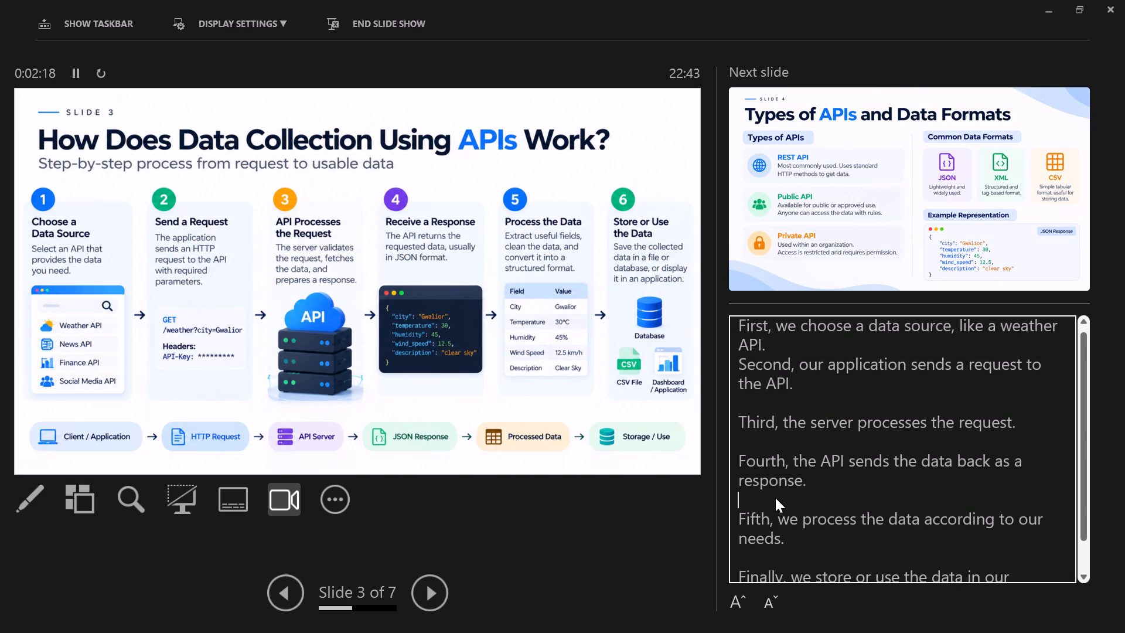
key("BackSpace")
left_click(769, 530)
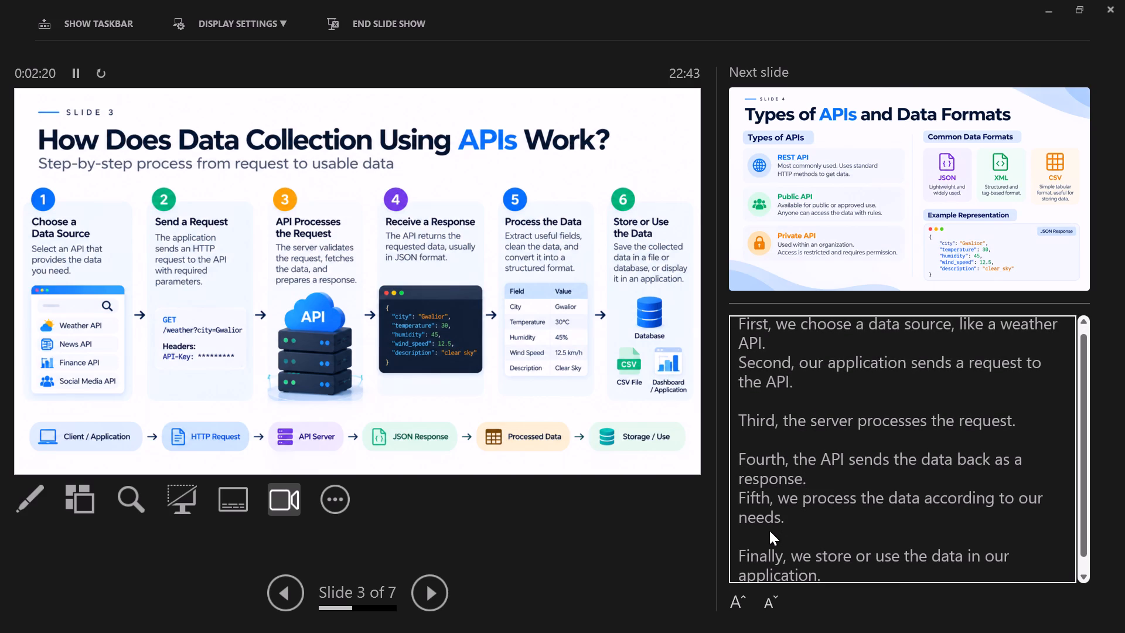
key("BackSpace")
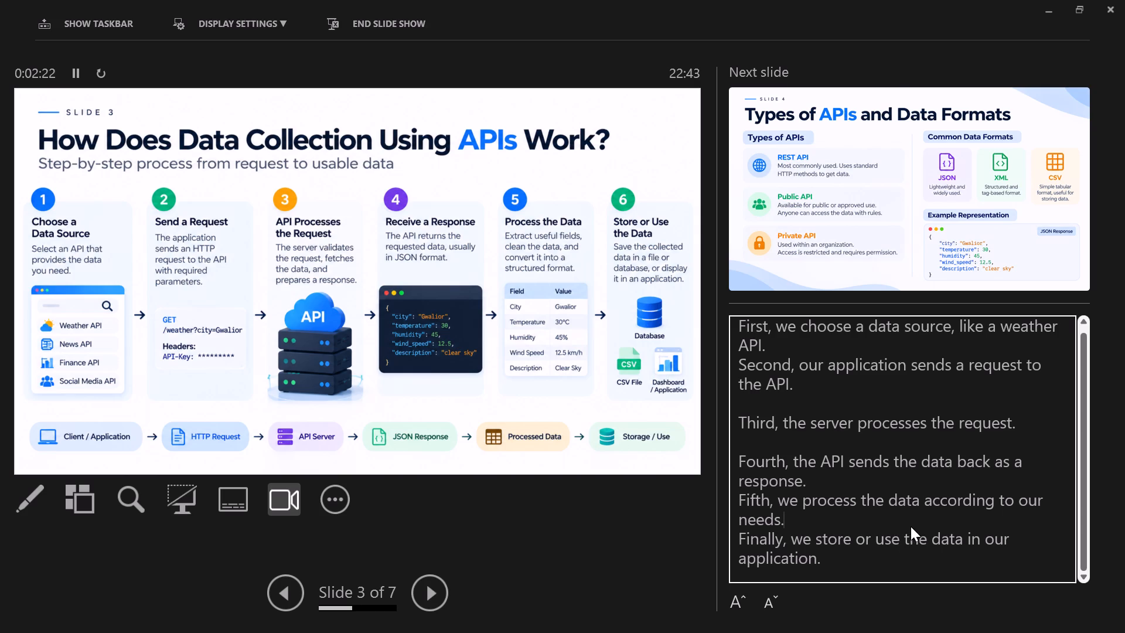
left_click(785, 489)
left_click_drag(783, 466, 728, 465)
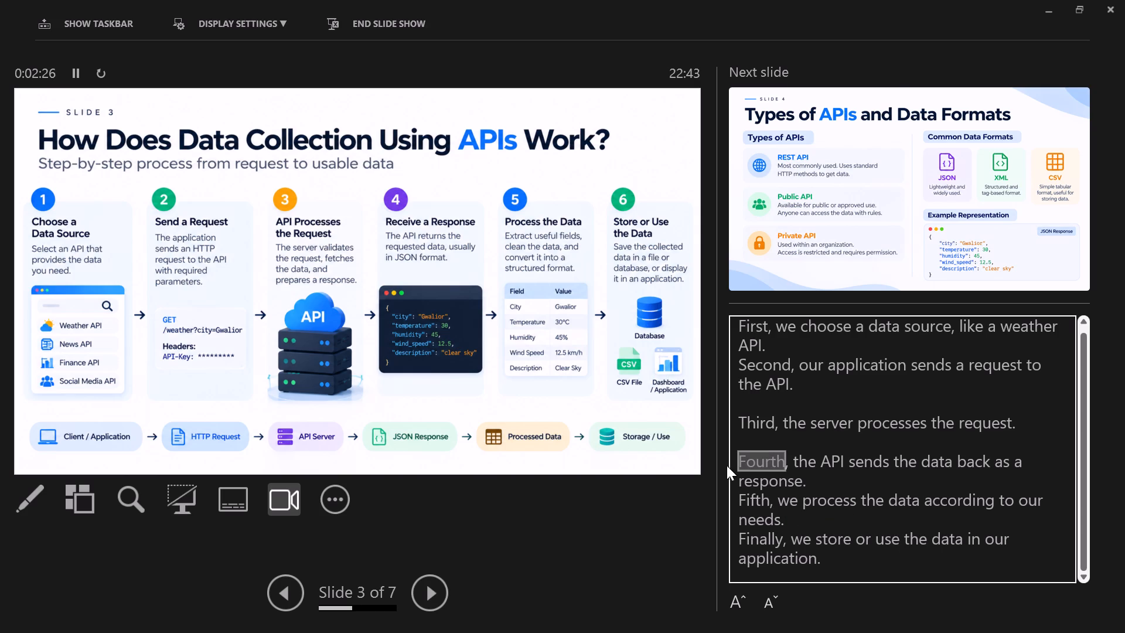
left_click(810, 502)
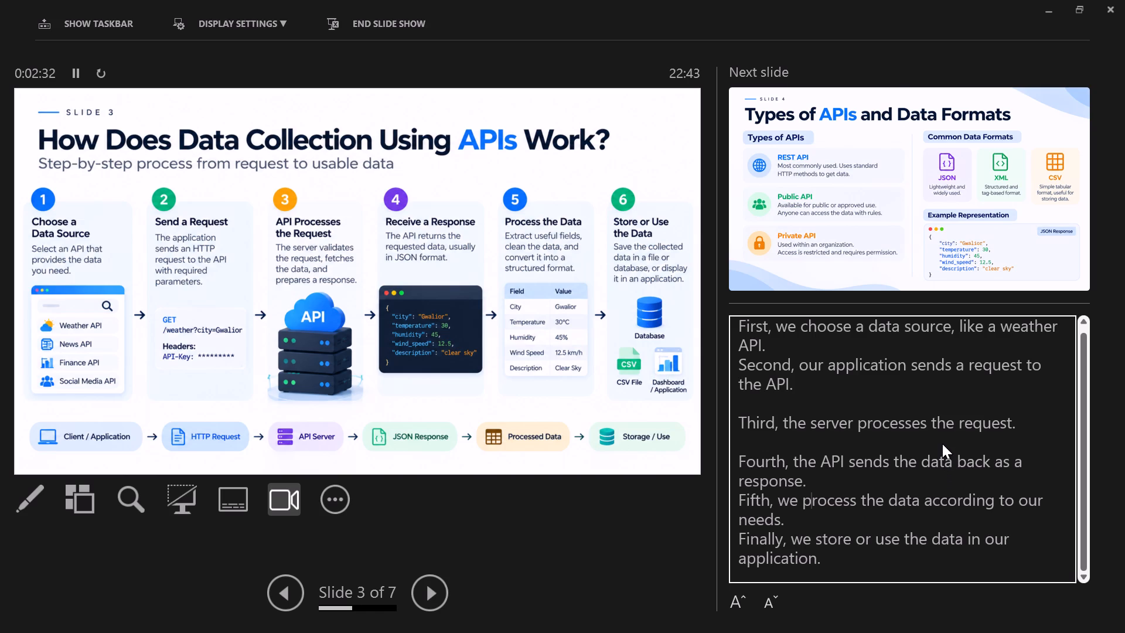
Go to slide 6 and remove the blank line above the "Advantages" heading in its speaker notes.
scroll(942, 424, "down", 1)
scroll(434, 315, "down", 1)
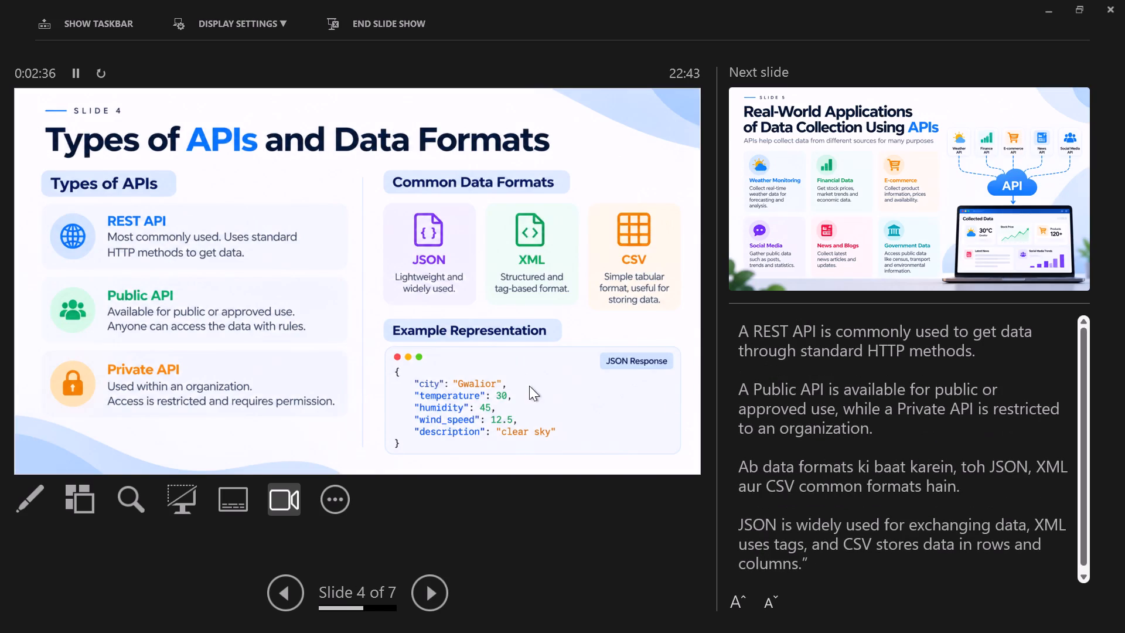
scroll(526, 386, "down", 2)
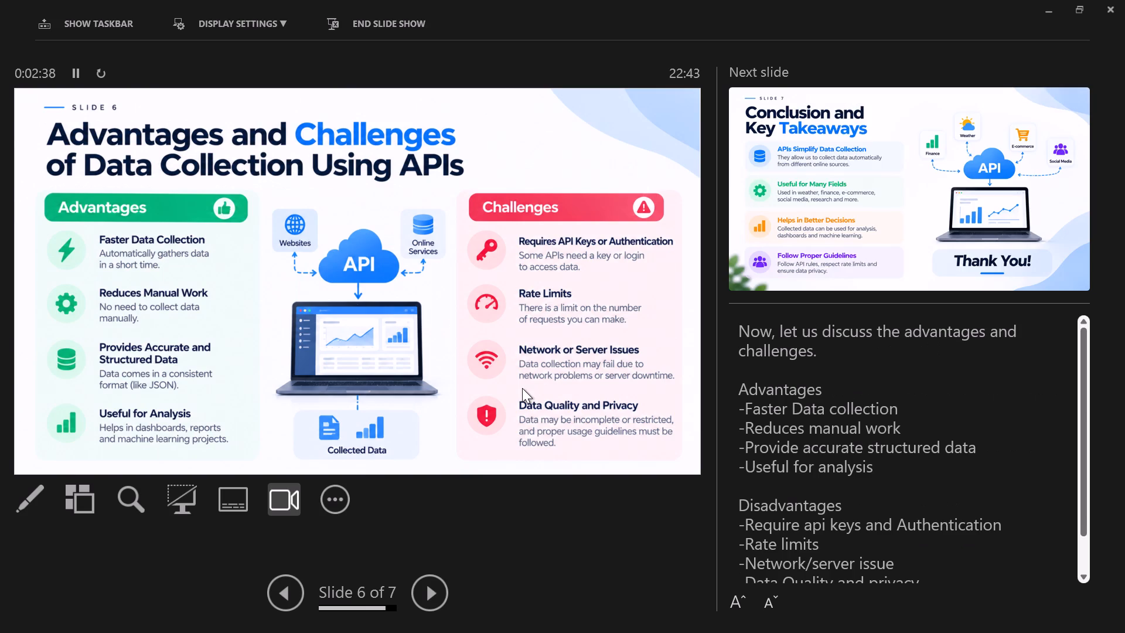
scroll(861, 394, "down", 1)
scroll(861, 394, "up", 2)
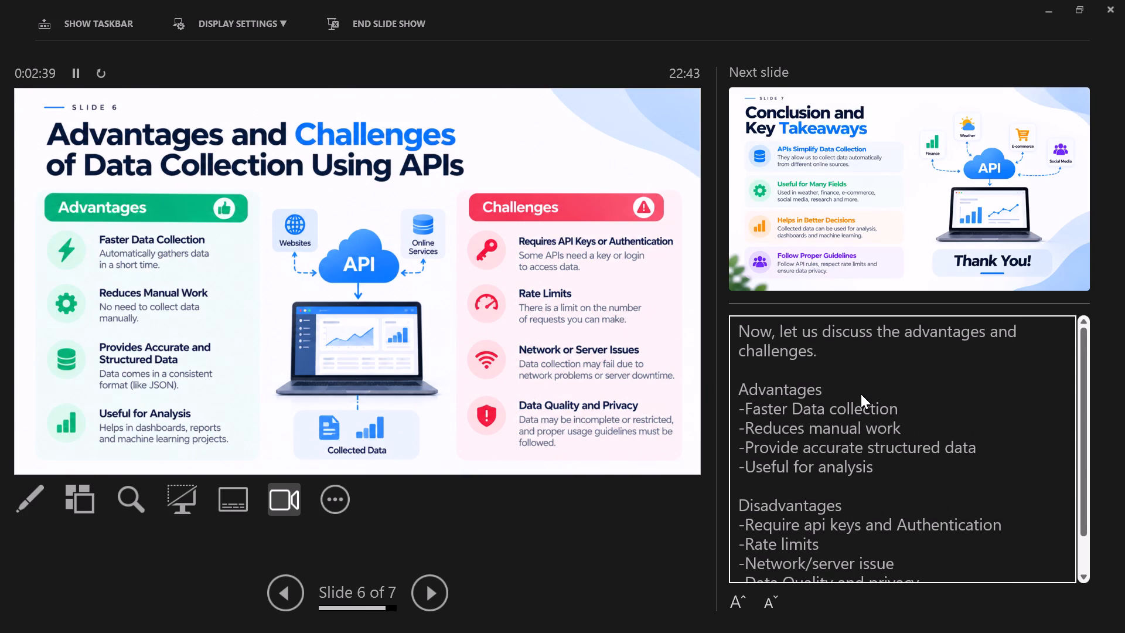
left_click(785, 375)
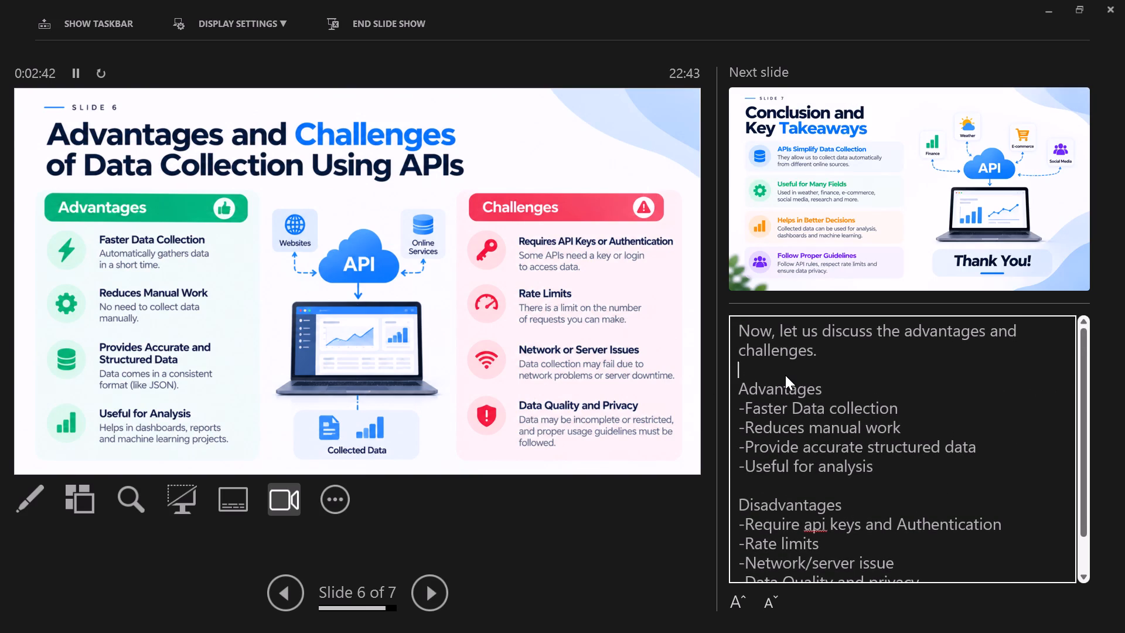
key("BackSpace")
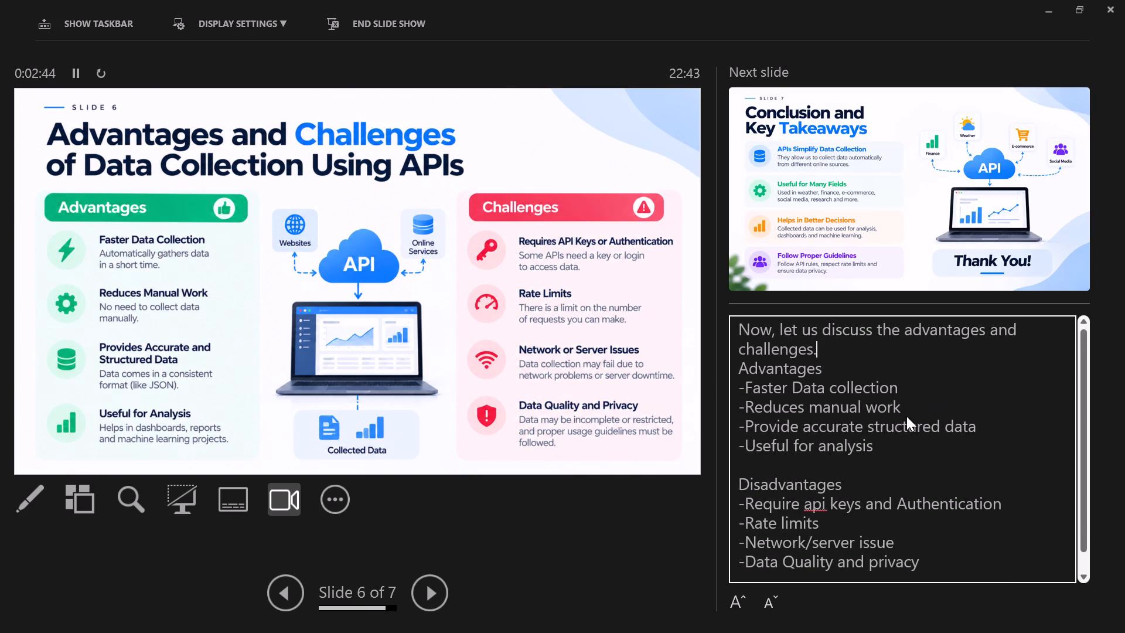
Look through the conclusion slide and back to slide 2, and end the slide show.
scroll(906, 416, "down", 1)
scroll(436, 426, "down", 1)
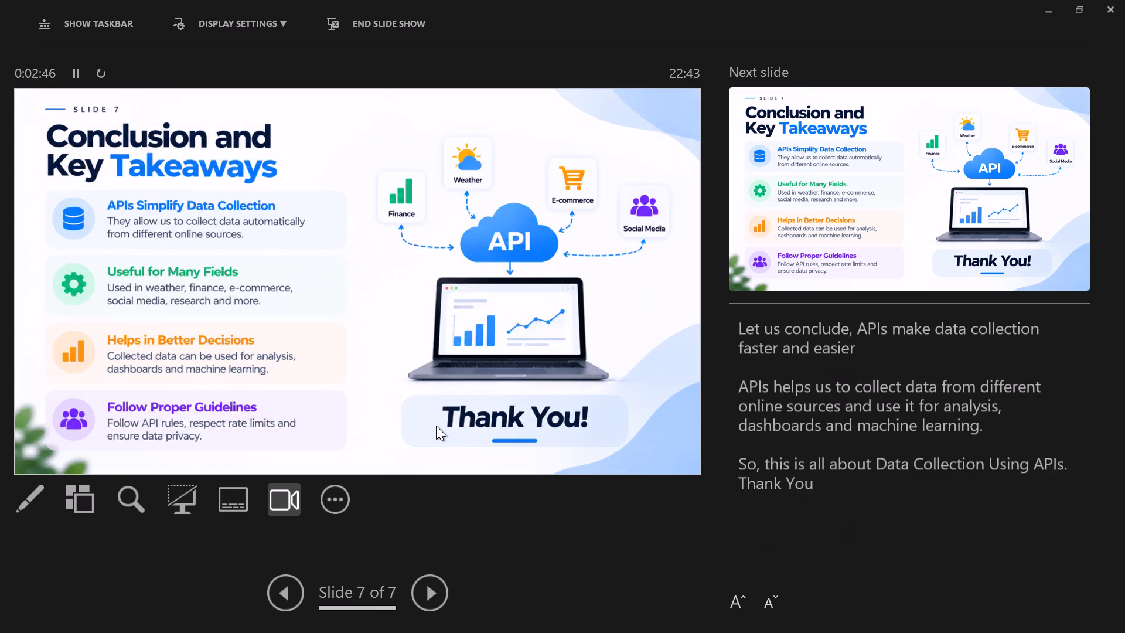
scroll(436, 426, "up", 3)
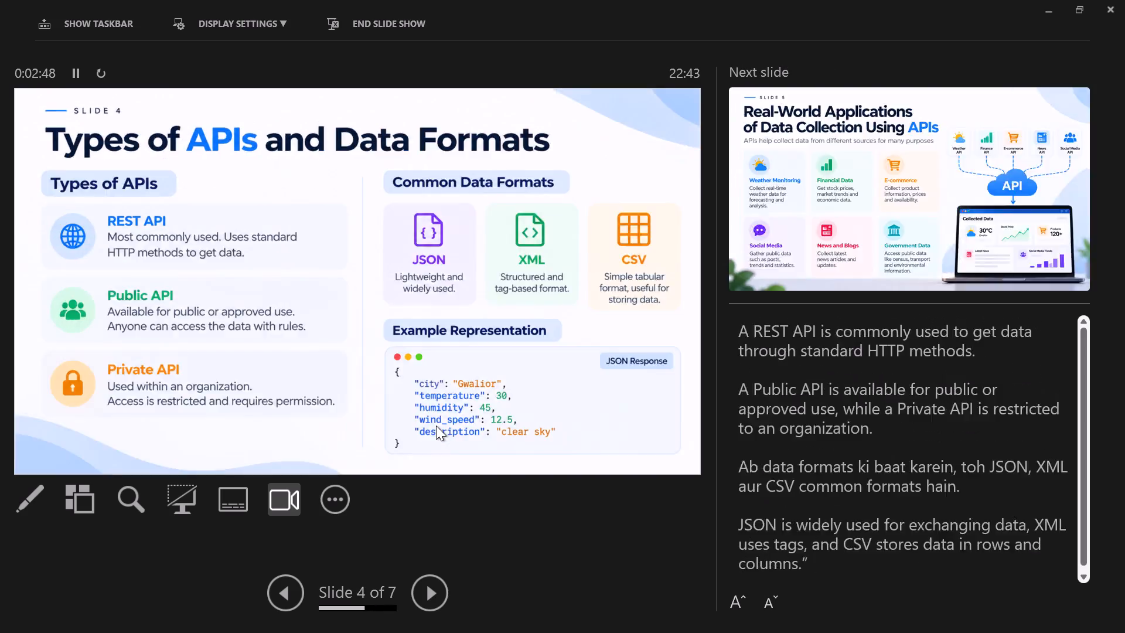
scroll(436, 426, "up", 2)
left_click(1124, 0)
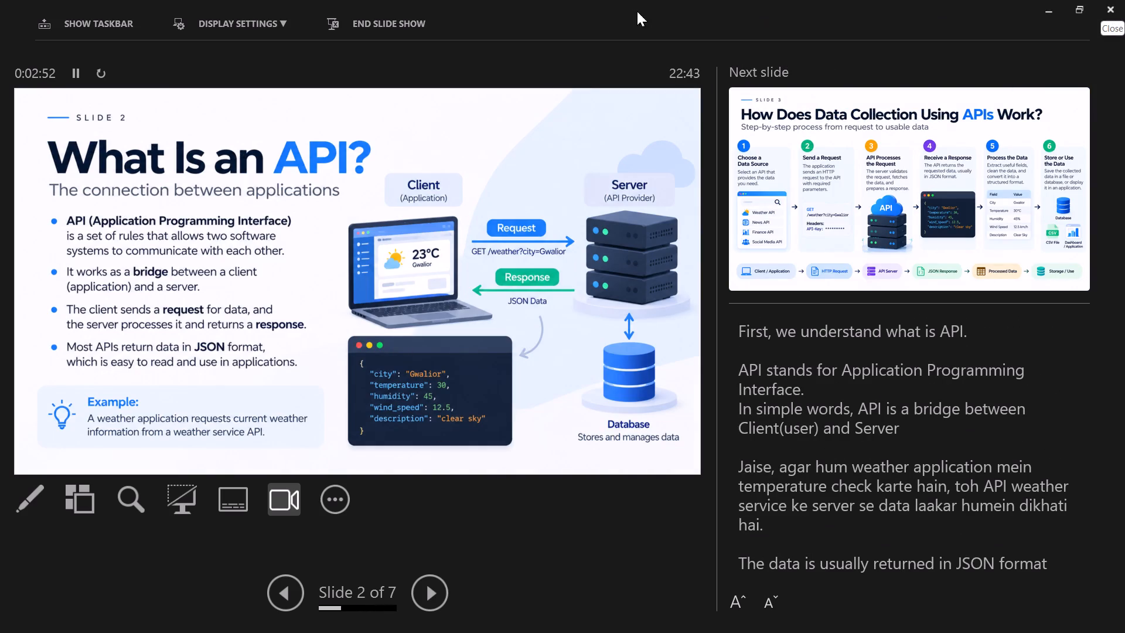
left_click(363, 19)
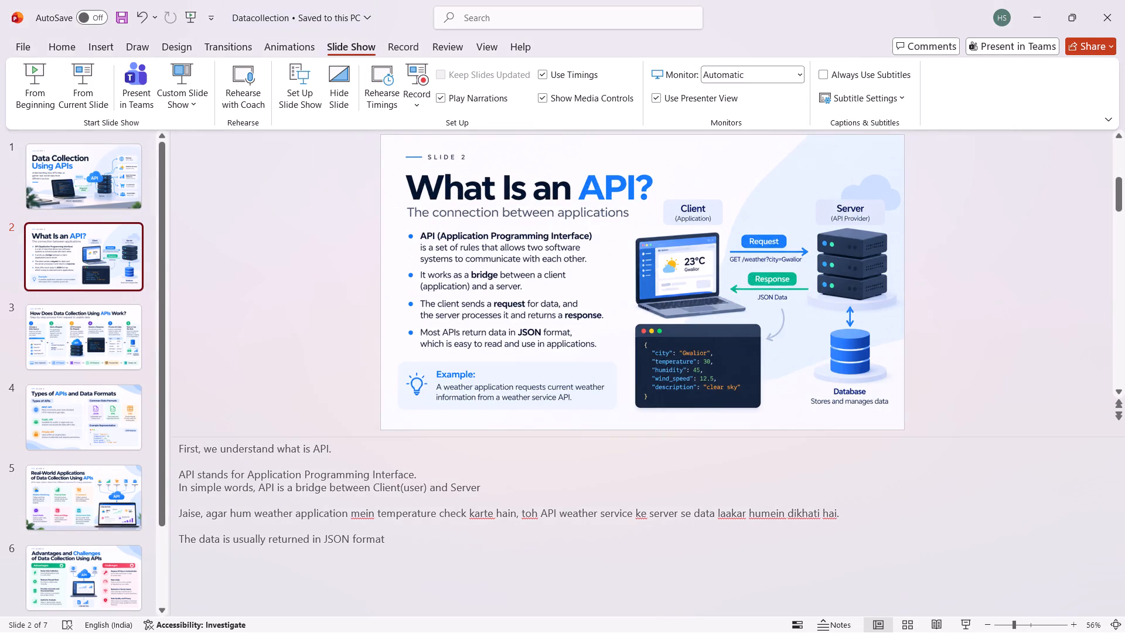